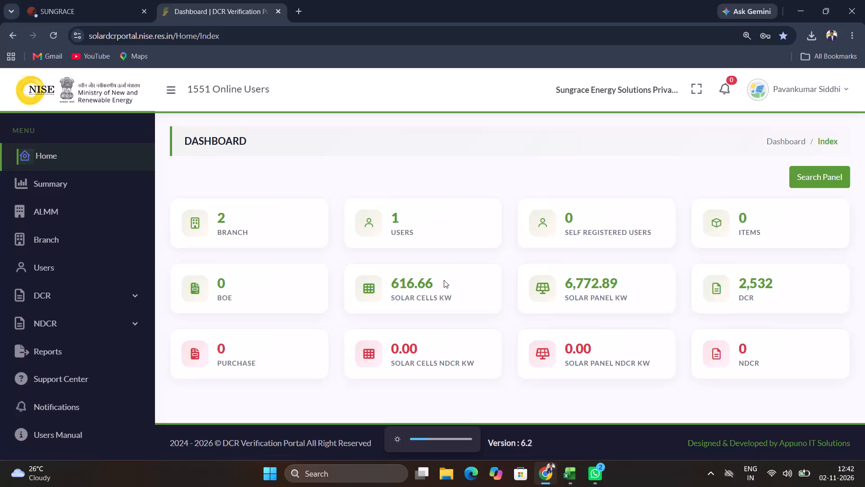
# Open the DCR sales list for Sell (B2C - Consumer).
pyautogui.click(106, 296)
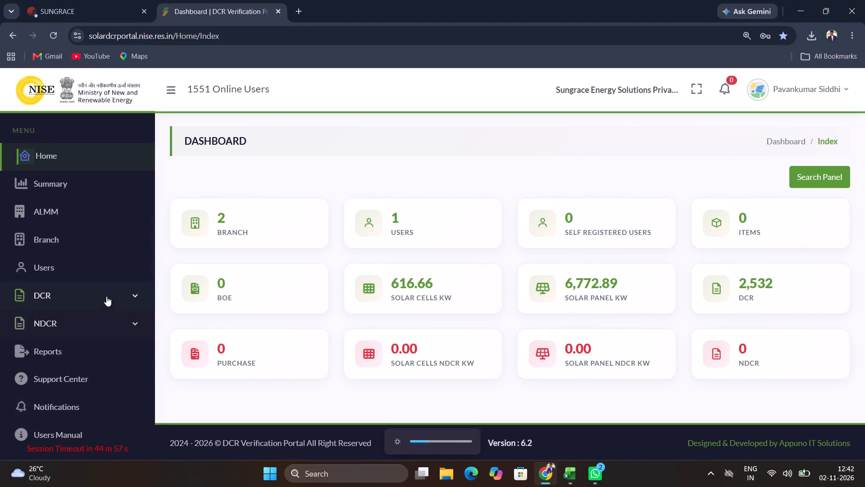
pyautogui.click(104, 360)
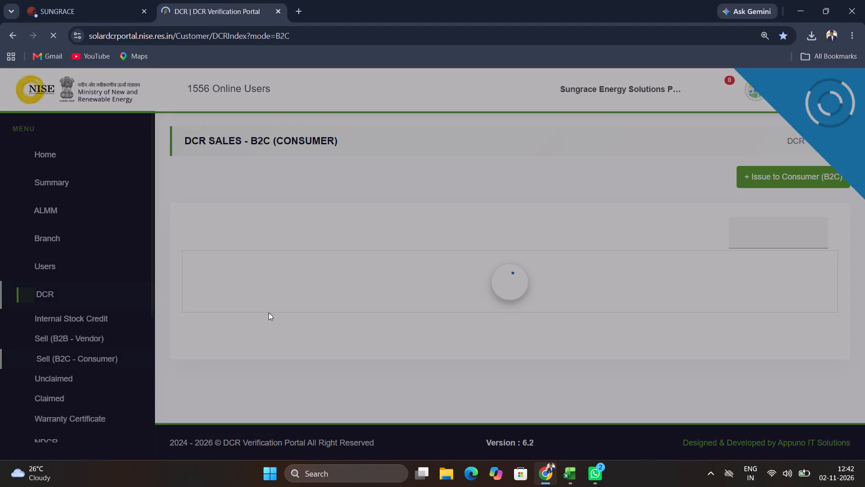
pyautogui.scroll(-1, 705, 231)
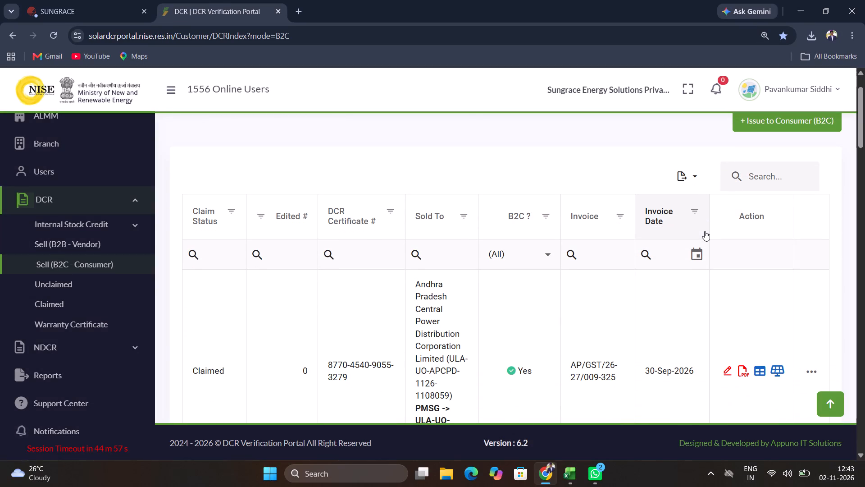
pyautogui.click(439, 472)
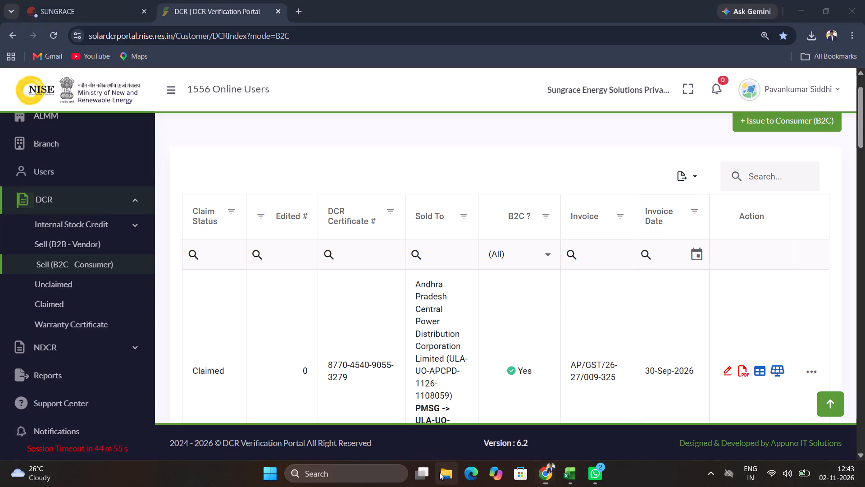
pyautogui.scroll(-2, 251, 276)
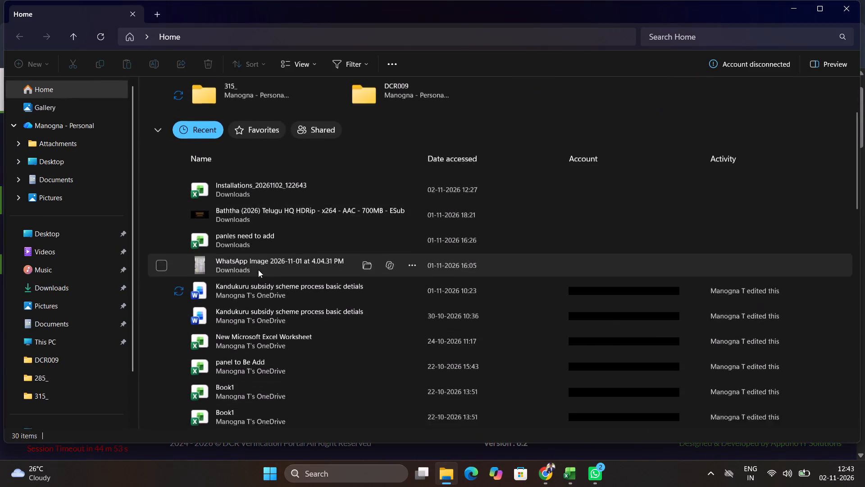
pyautogui.doubleClick(259, 271)
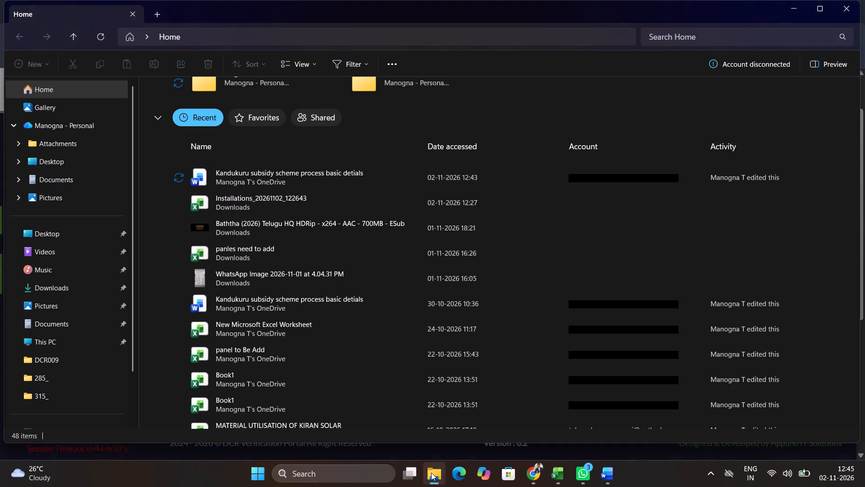
pyautogui.scroll(1, 318, 136)
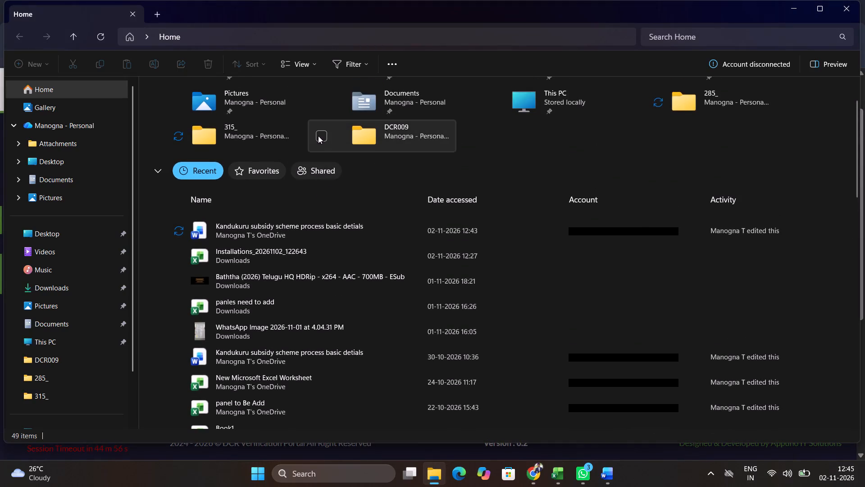
pyautogui.doubleClick(431, 144)
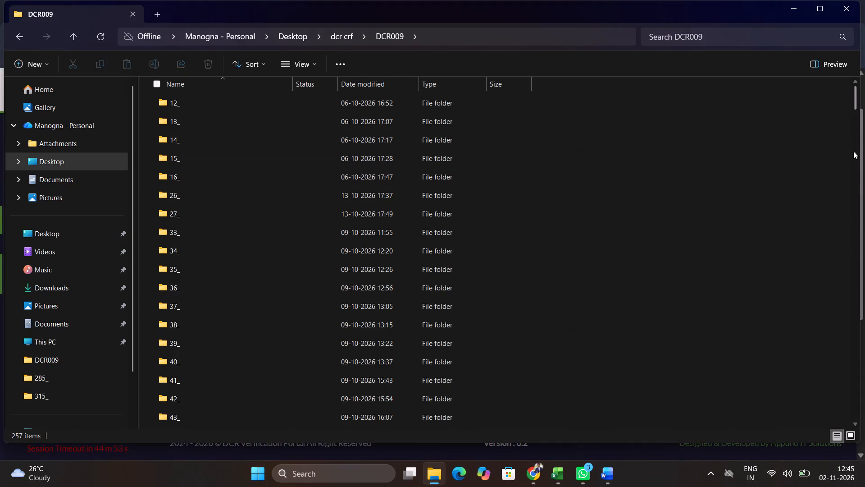
pyautogui.moveTo(857, 99); pyautogui.dragTo(823, 275)
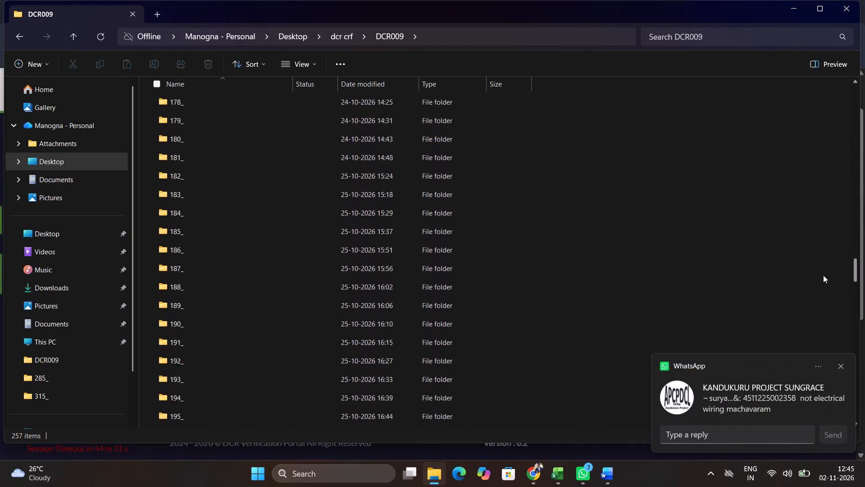
pyautogui.moveTo(823, 275); pyautogui.dragTo(818, 428)
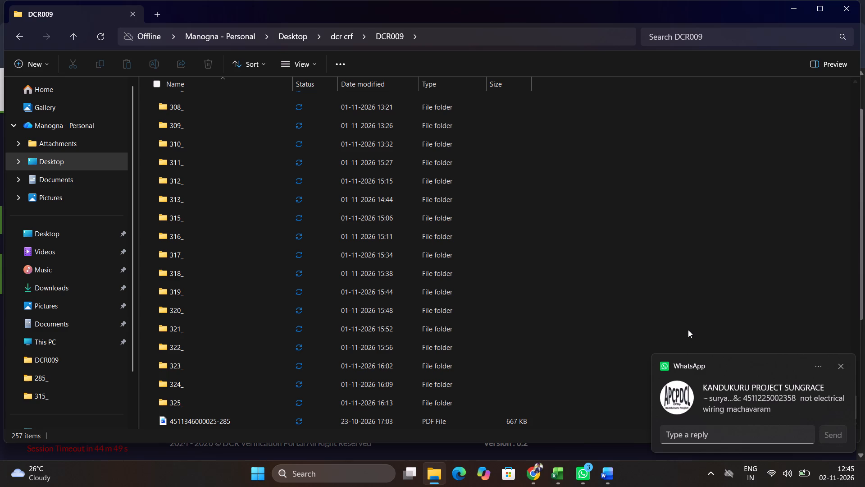
pyautogui.click(685, 327)
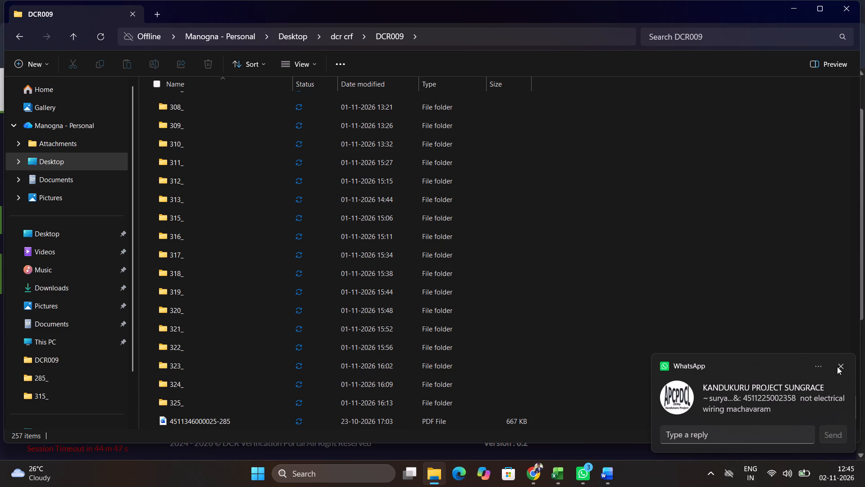
pyautogui.click(838, 365)
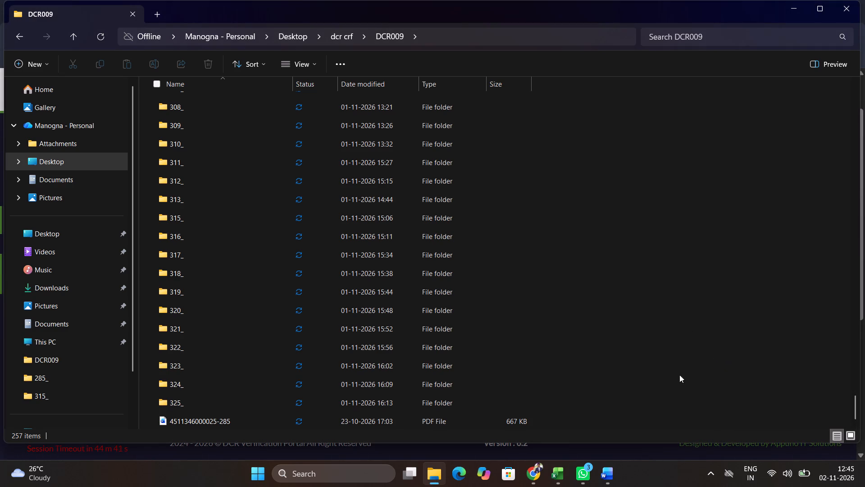
pyautogui.click(505, 397)
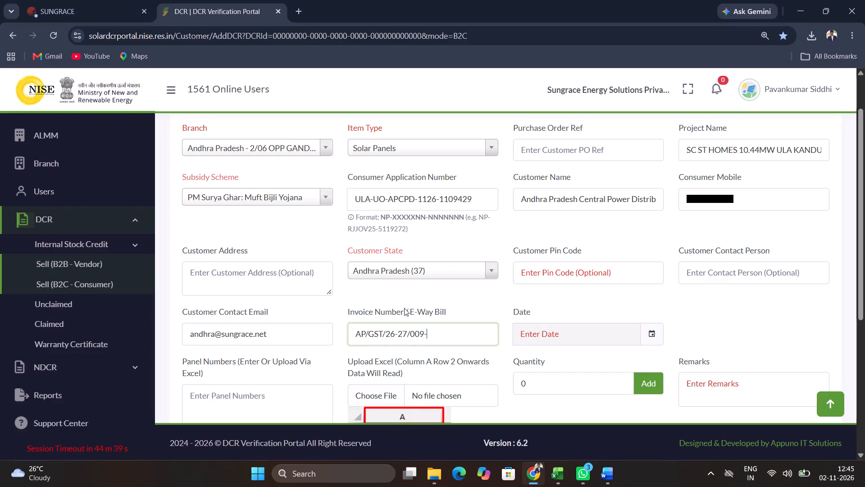
pyautogui.write('3296')
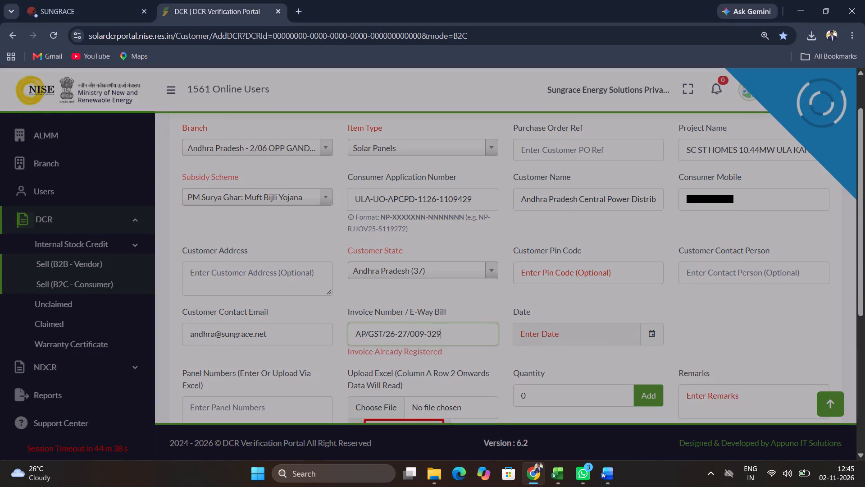
pyautogui.press('BackSpace')
pyautogui.press('6')
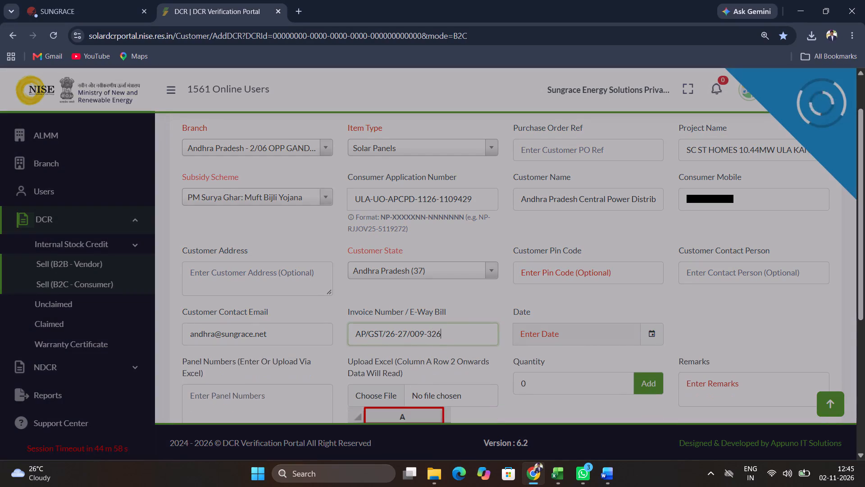
# Set the invoice date to 30-Sep-2026.
pyautogui.click(604, 334)
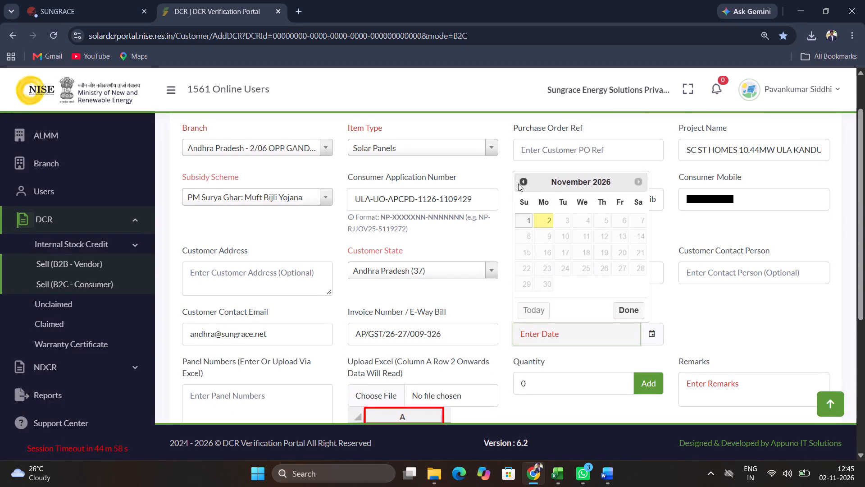
pyautogui.click(517, 184)
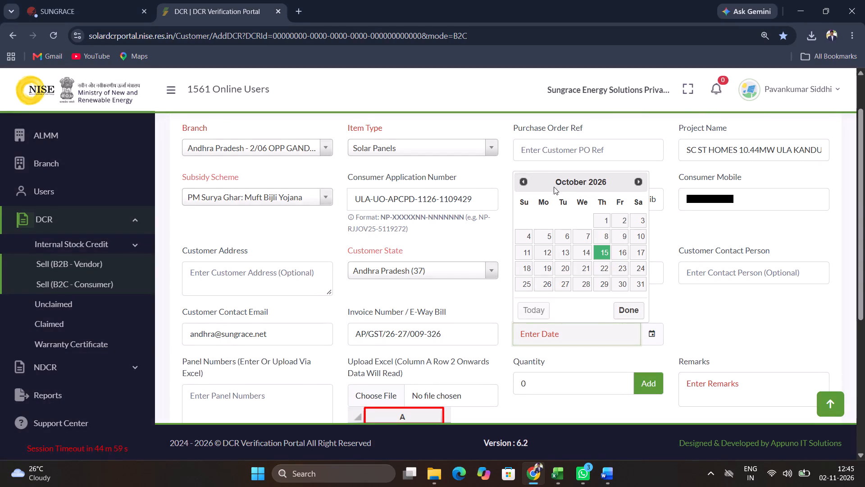
pyautogui.click(525, 181)
pyautogui.click(588, 284)
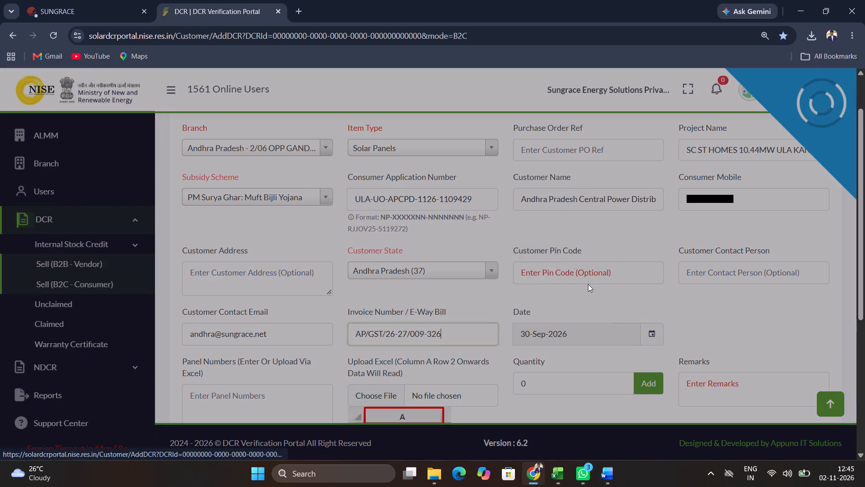
# Copy the panel serial numbers from the SUNGRACE work order's Quick Copy Details into the DCR form's Panel Numbers field.
pyautogui.scroll(-2, 588, 284)
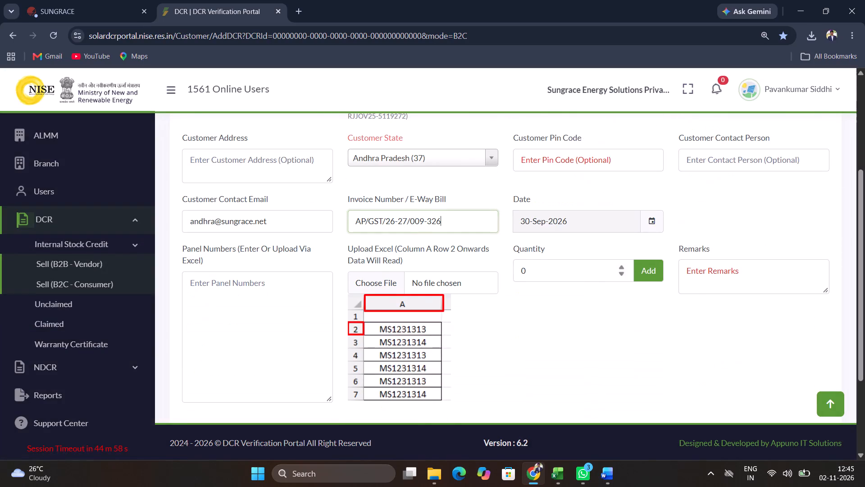
pyautogui.click(232, 316)
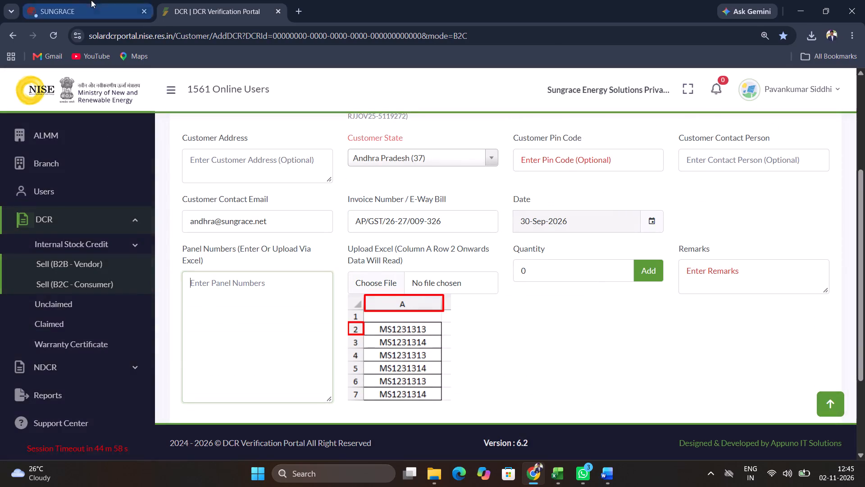
pyautogui.click(91, 0)
pyautogui.click(525, 108)
pyautogui.scroll(-1, 492, 256)
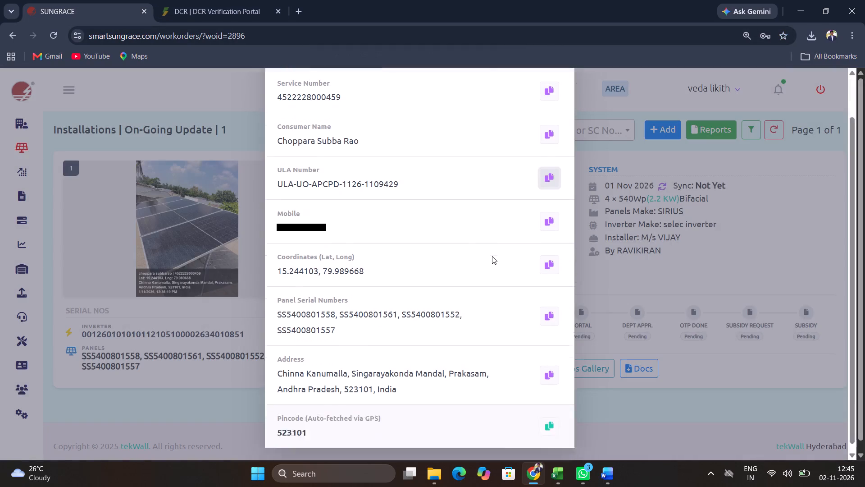
pyautogui.moveTo(546, 311); pyautogui.dragTo(542, 317)
pyautogui.click(185, 0)
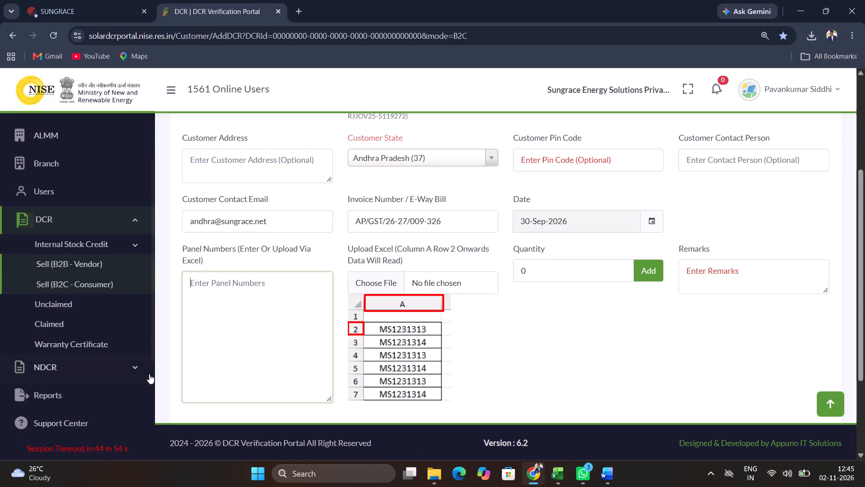
pyautogui.hotkey('ctrl', 'v')
pyautogui.press('Left')
pyautogui.press('Left')
pyautogui.press('Left')
pyautogui.press('Left')
pyautogui.press('Left')
pyautogui.press('Left')
pyautogui.press('Left')
pyautogui.press('Left')
pyautogui.press('Left')
pyautogui.press('Left')
pyautogui.press('Left')
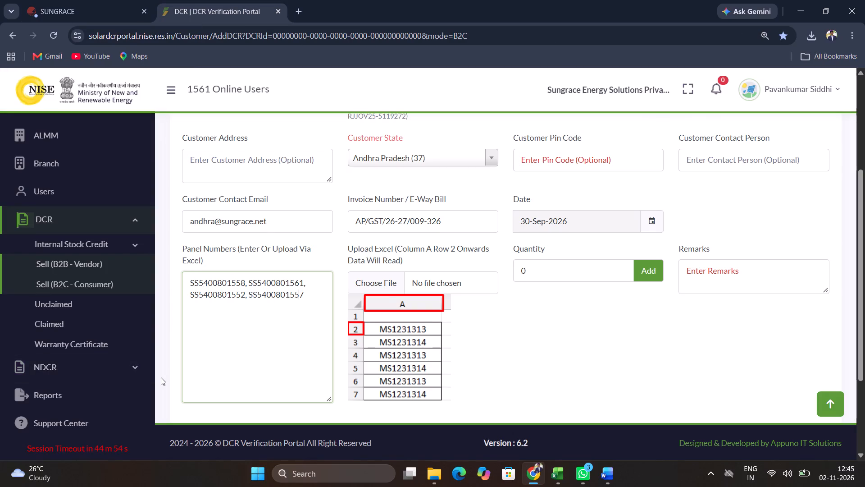
pyautogui.press('Left')
pyautogui.press('BackSpace')
pyautogui.press('BackSpace')
pyautogui.press('Return')
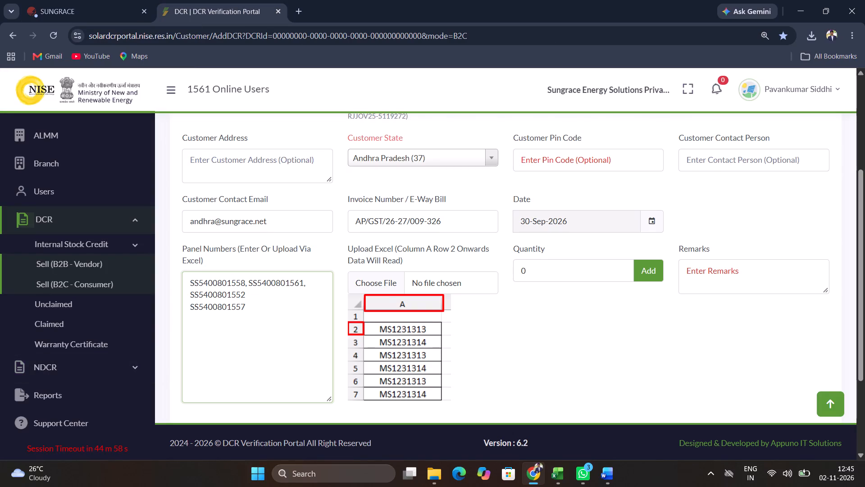
pyautogui.press('Up')
pyautogui.press('Up')
pyautogui.press('Up')
pyautogui.press('Up')
pyautogui.press('Up')
pyautogui.press('Right')
pyautogui.press('Right')
pyautogui.press('Right')
pyautogui.press('Right')
pyautogui.press('Right')
pyautogui.press('Right')
pyautogui.press('Right')
pyautogui.press('Right')
pyautogui.press('Right')
pyautogui.press('Right')
pyautogui.press('Right')
pyautogui.press('Right')
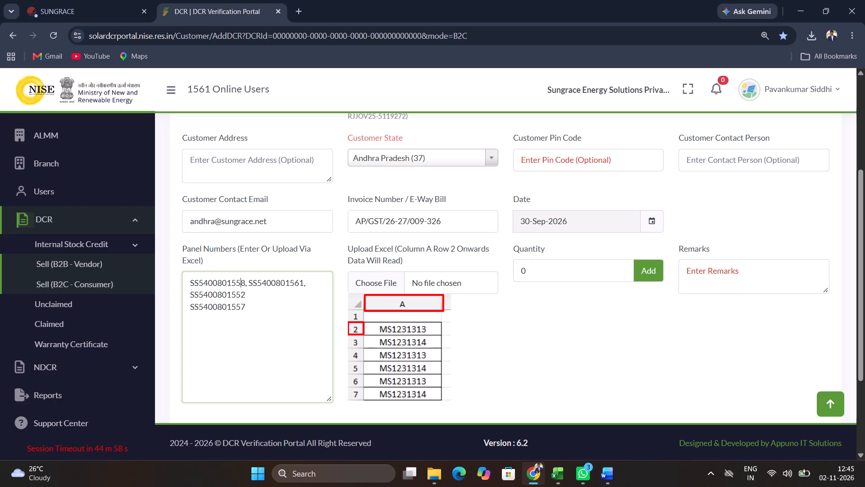
pyautogui.press('Right')
pyautogui.press('Right')
pyautogui.press('BackSpace')
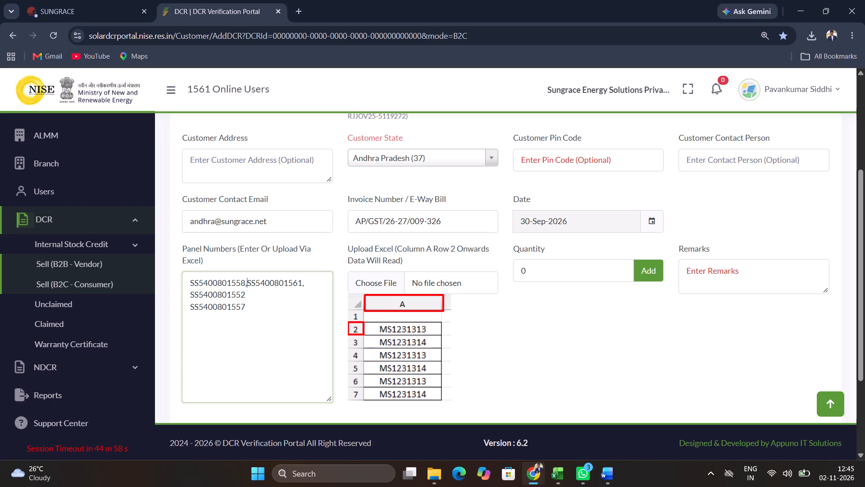
pyautogui.press('BackSpace')
pyautogui.press('Return')
pyautogui.press('Right')
pyautogui.press('Right')
pyautogui.press('Right')
pyautogui.press('Right')
pyautogui.press('Right')
pyautogui.press('Right')
pyautogui.press('Right')
pyautogui.press('Right')
pyautogui.press('Right')
pyautogui.press('Right')
pyautogui.press('Right')
pyautogui.press('Right')
pyautogui.press('Right')
pyautogui.press('Right')
pyautogui.press('Right')
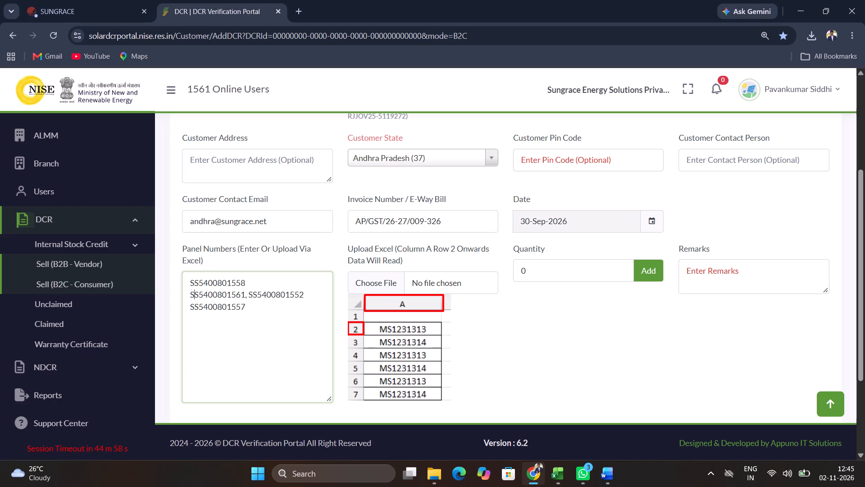
pyautogui.press('Right')
pyautogui.press('Left')
pyautogui.press('Left')
pyautogui.press('BackSpace')
pyautogui.press('BackSpace')
pyautogui.press('Return')
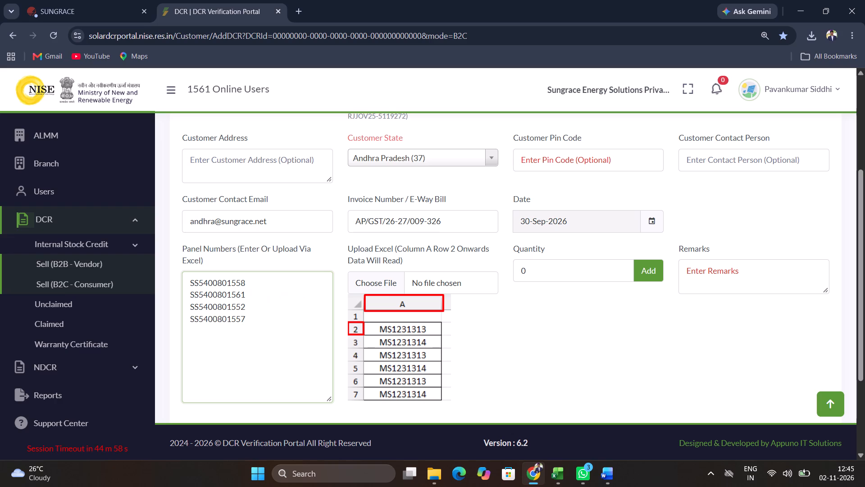
# Set the panel quantity to 4 and add the listed panels.
pyautogui.click(565, 272)
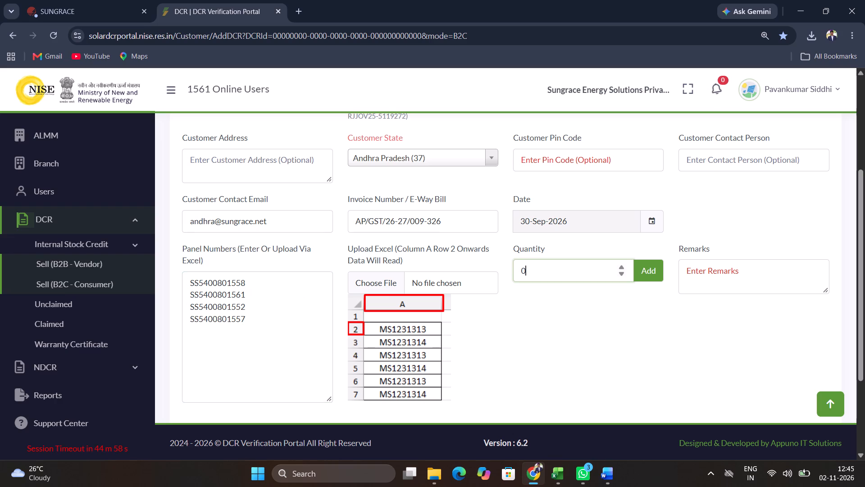
pyautogui.scroll(5, 565, 272)
pyautogui.scroll(-1, 583, 268)
pyautogui.click(645, 277)
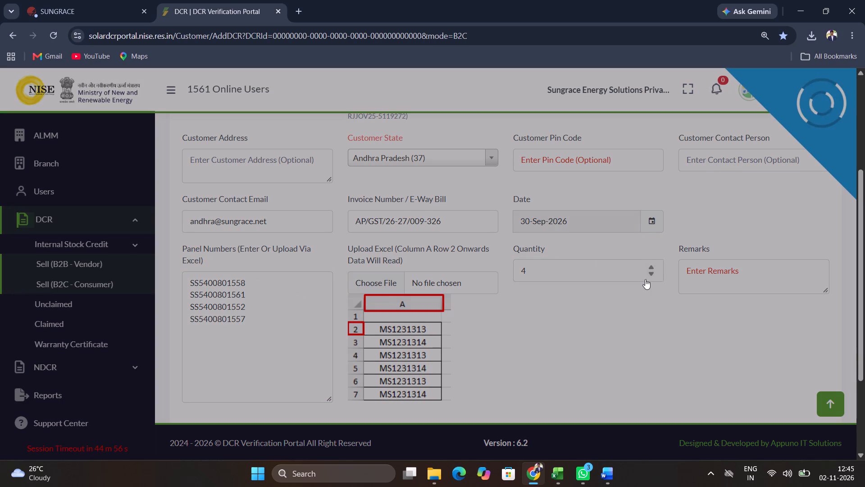
# Copy the address from the SUNGRACE work order into the Remarks of the DCR form.
pyautogui.click(717, 283)
pyautogui.click(86, 0)
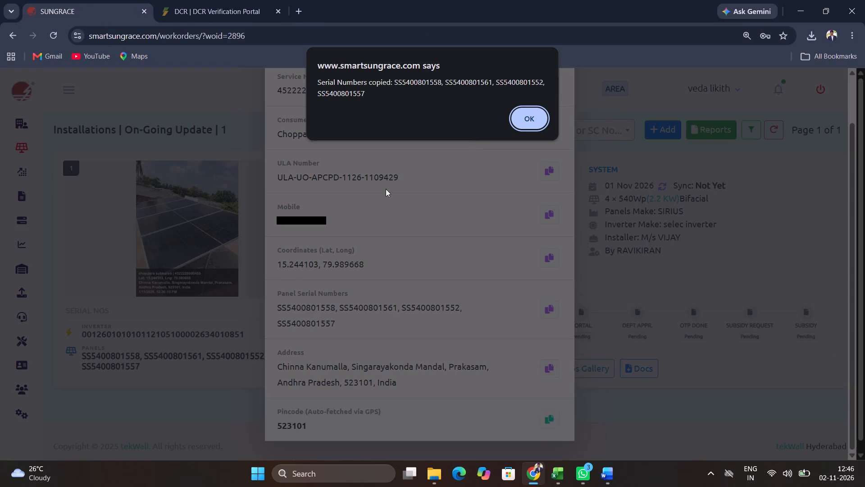
pyautogui.click(529, 120)
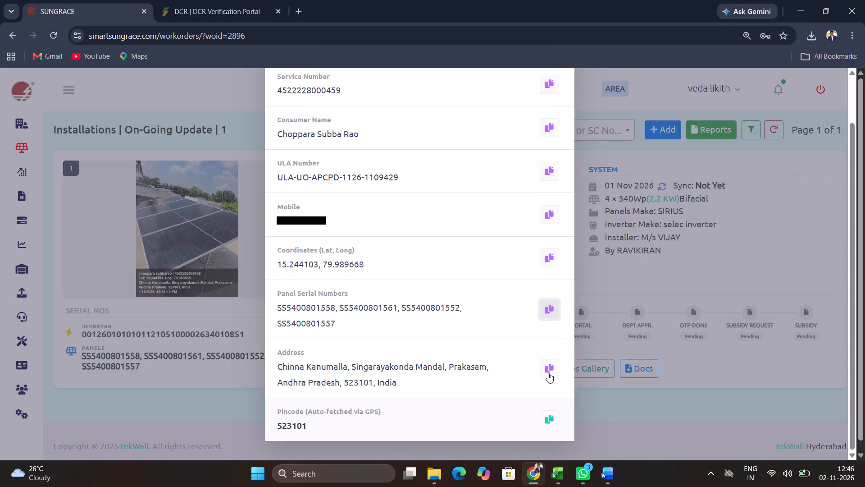
pyautogui.moveTo(553, 369); pyautogui.dragTo(554, 373)
pyautogui.click(225, 0)
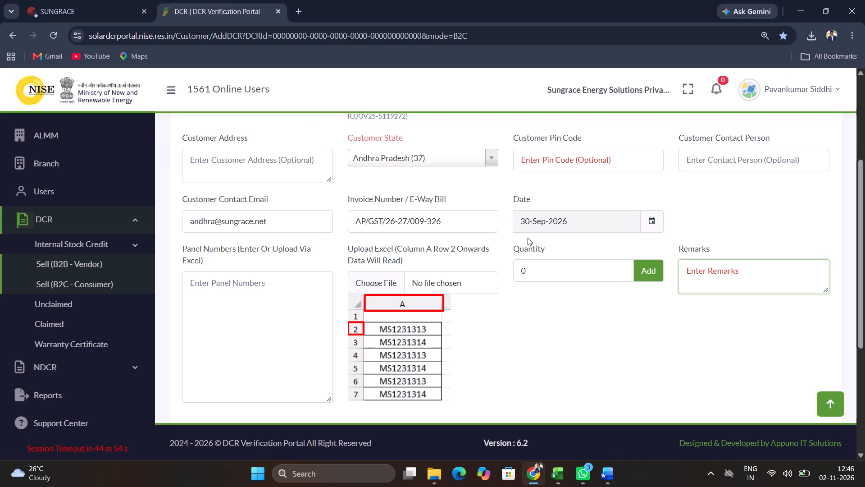
pyautogui.hotkey('ctrl', 'v')
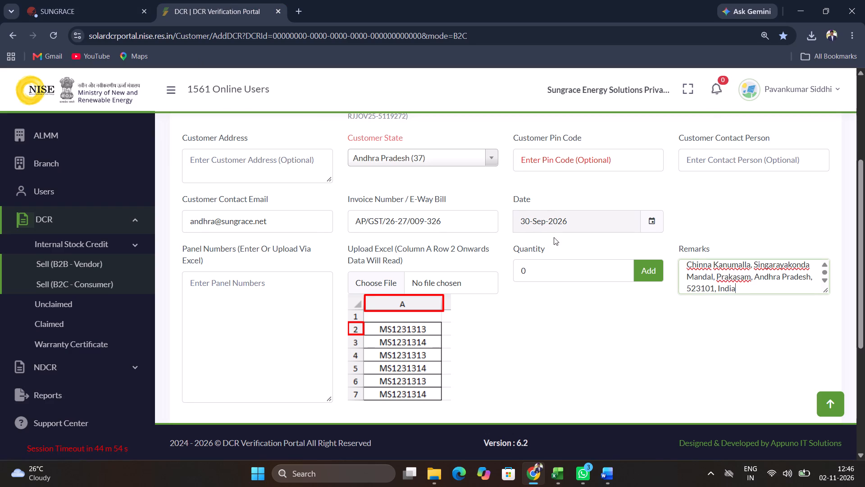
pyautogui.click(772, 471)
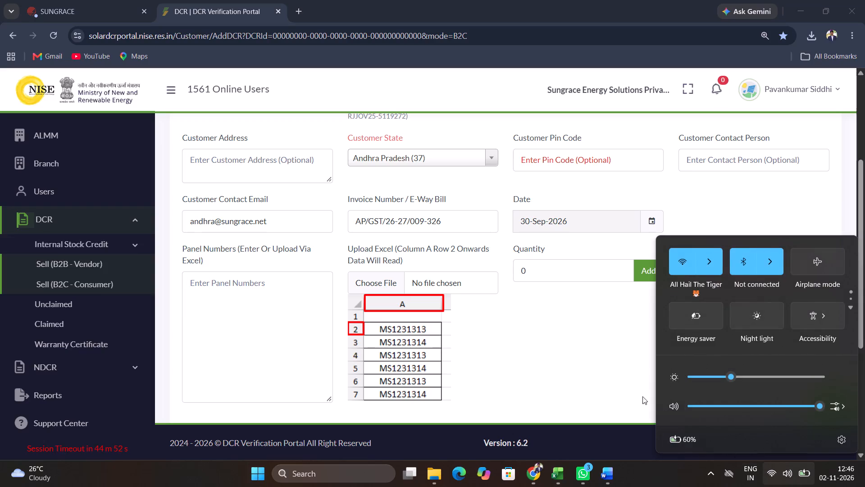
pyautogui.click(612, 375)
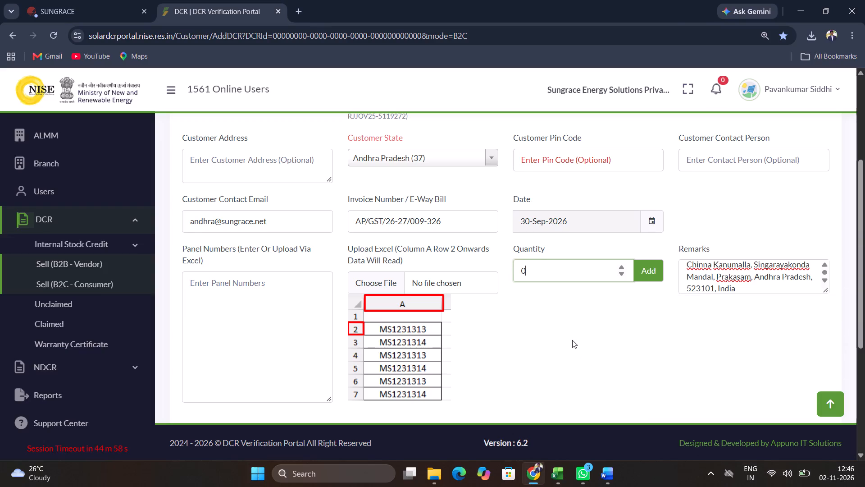
# Copy the pincode from the SUNGRACE work order into the Customer Pin Code of the DCR form.
pyautogui.scroll(2, 572, 339)
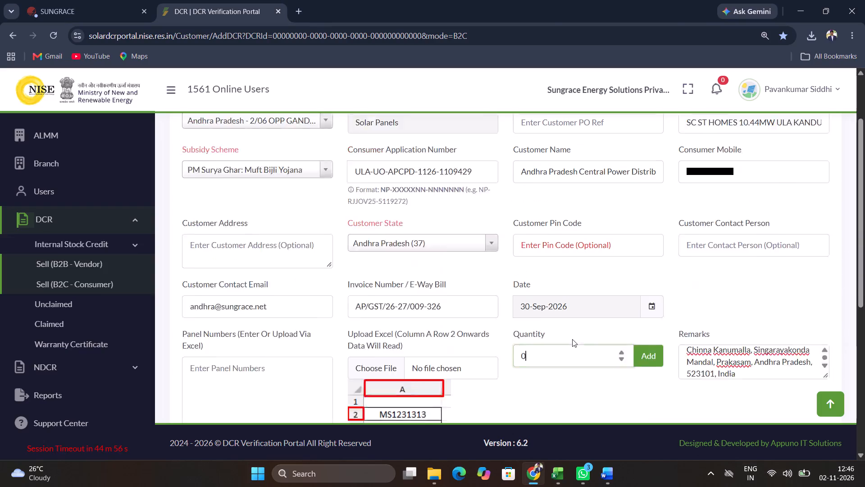
pyautogui.click(547, 275)
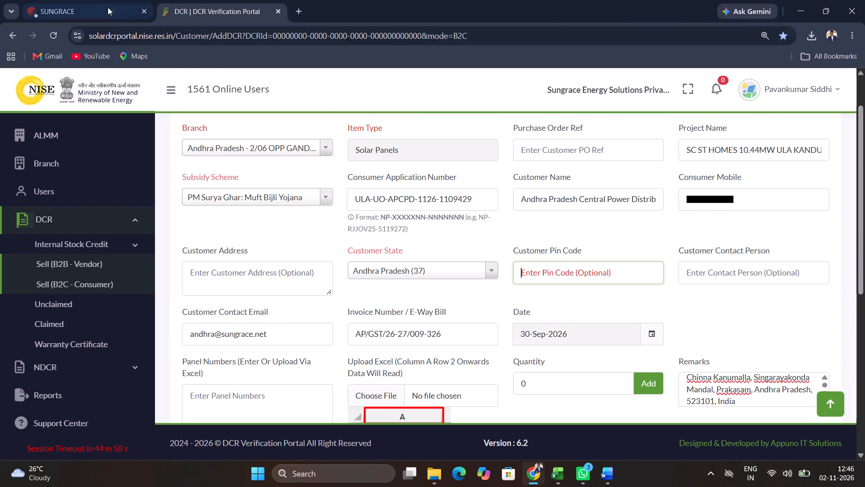
pyautogui.click(104, 5)
pyautogui.click(536, 120)
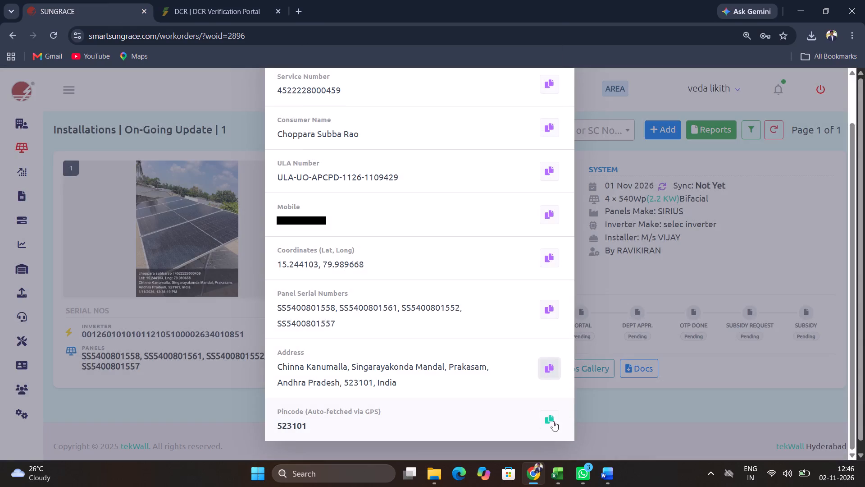
pyautogui.click(551, 421)
pyautogui.click(207, 0)
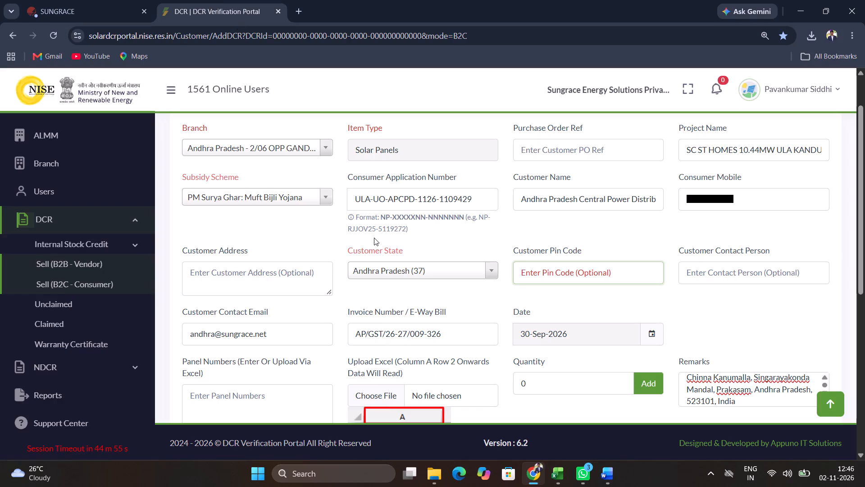
pyautogui.hotkey('ctrl', 'v')
# Confirm the completed B2C DCR and approve its submission.
pyautogui.scroll(-5, 451, 264)
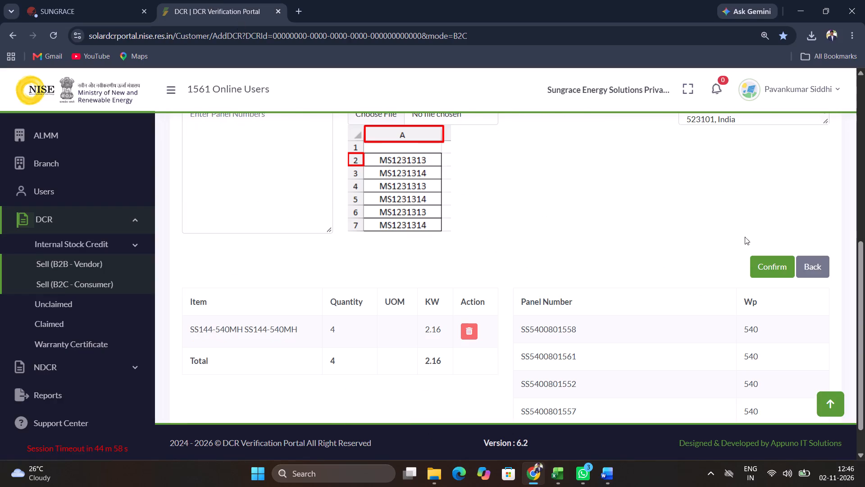
pyautogui.click(764, 271)
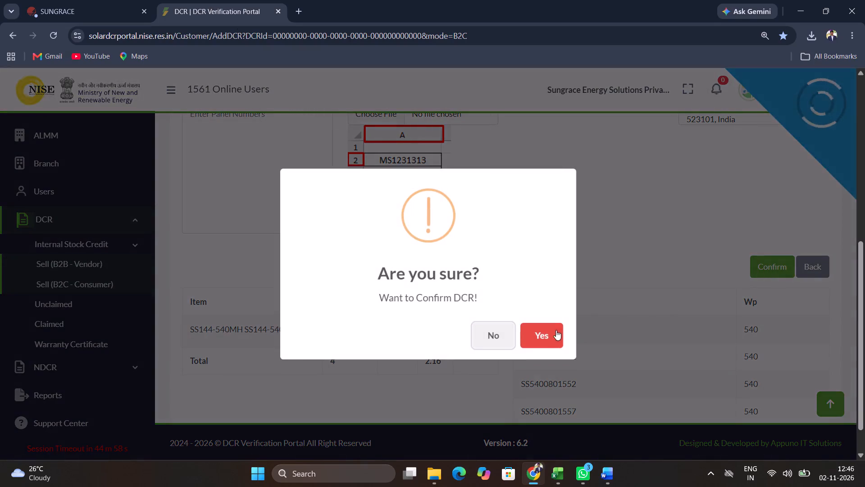
pyautogui.click(553, 331)
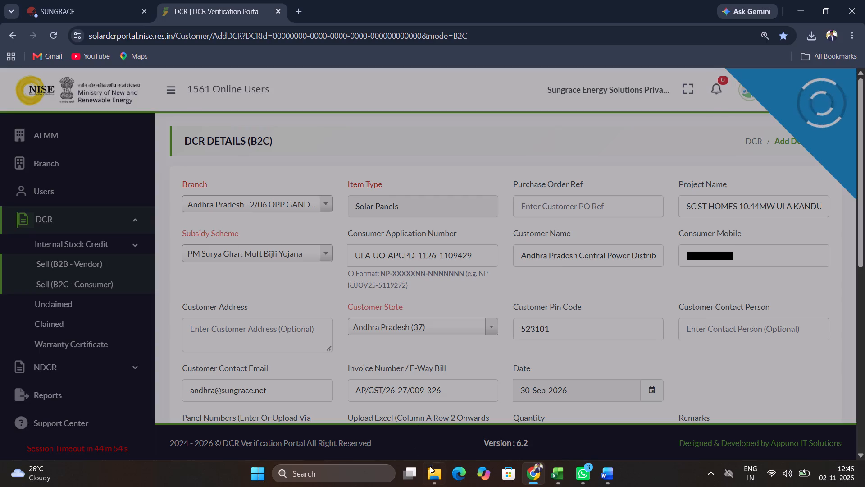
# In File Explorer, create a new folder named 326_ inside the DCR009 folder.
pyautogui.click(419, 438)
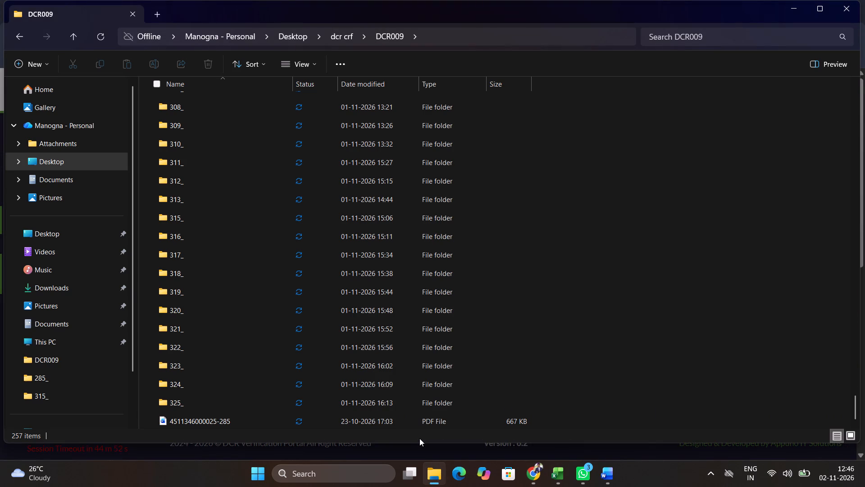
pyautogui.click(33, 64)
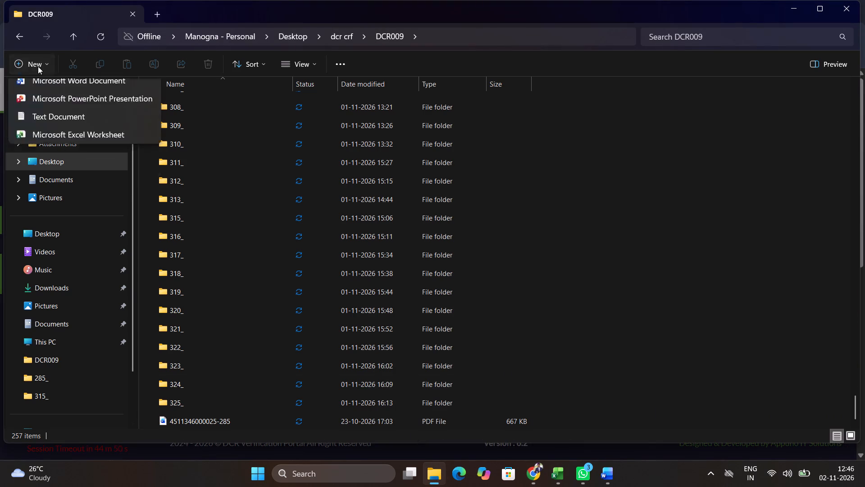
pyautogui.click(51, 85)
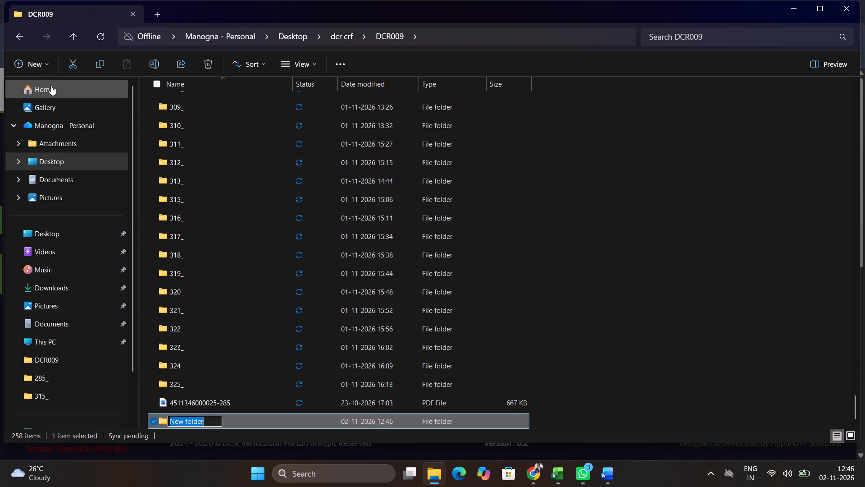
pyautogui.write('326')
pyautogui.hotkey('shift', '_')
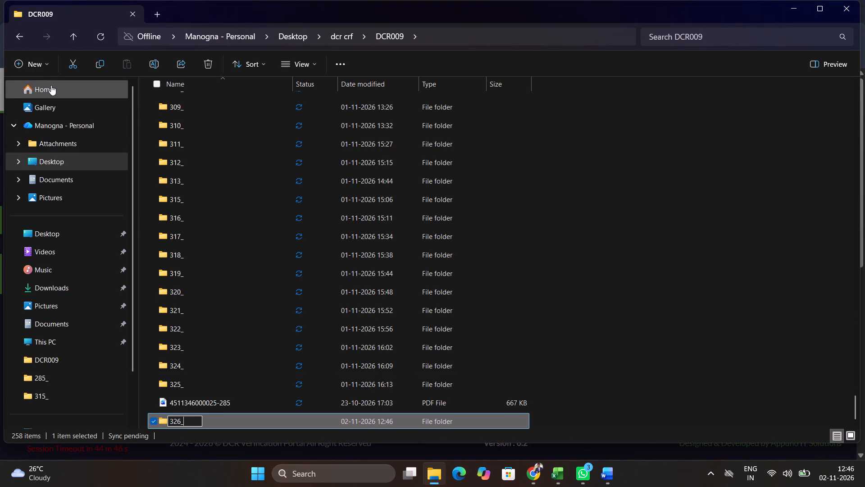
pyautogui.press('Return')
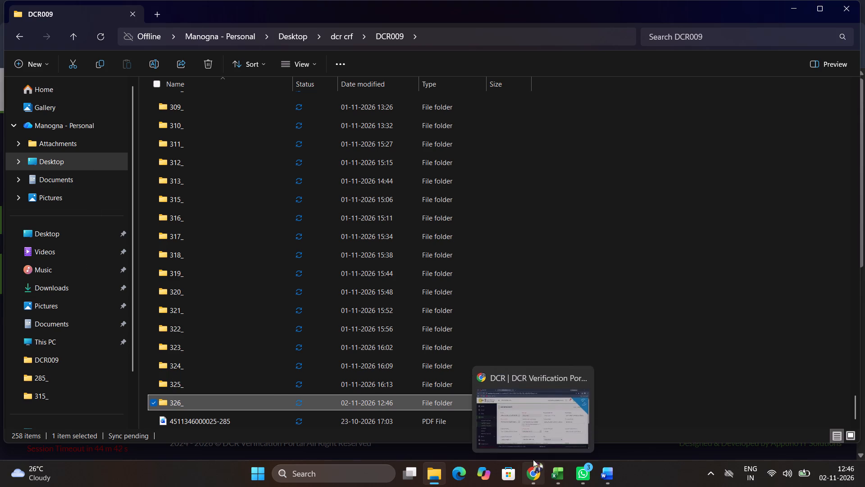
# Copy the service number from the SUNGRACE work order and return to the DCR sales list in Chrome.
pyautogui.click(519, 418)
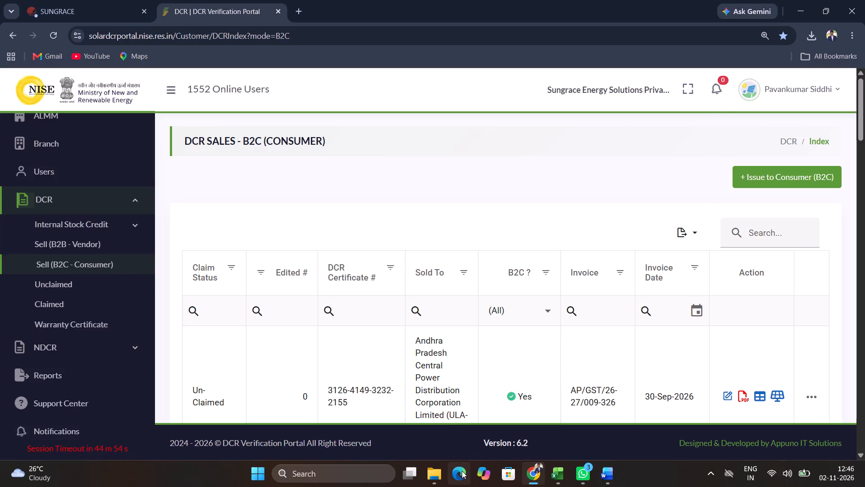
pyautogui.scroll(-1, 512, 338)
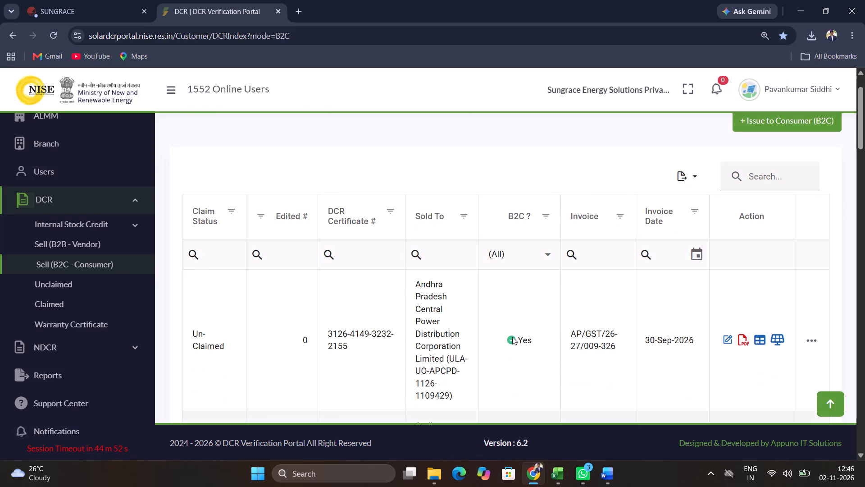
pyautogui.click(118, 0)
pyautogui.click(525, 107)
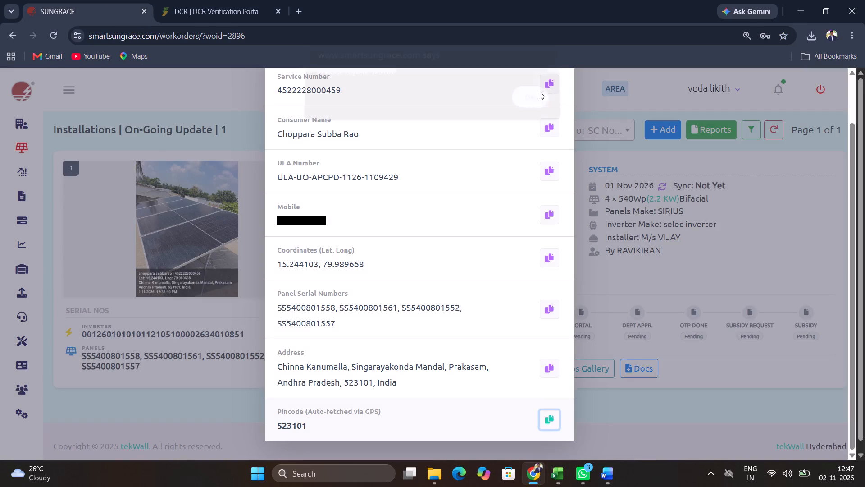
pyautogui.click(546, 73)
pyautogui.click(552, 83)
pyautogui.click(209, 5)
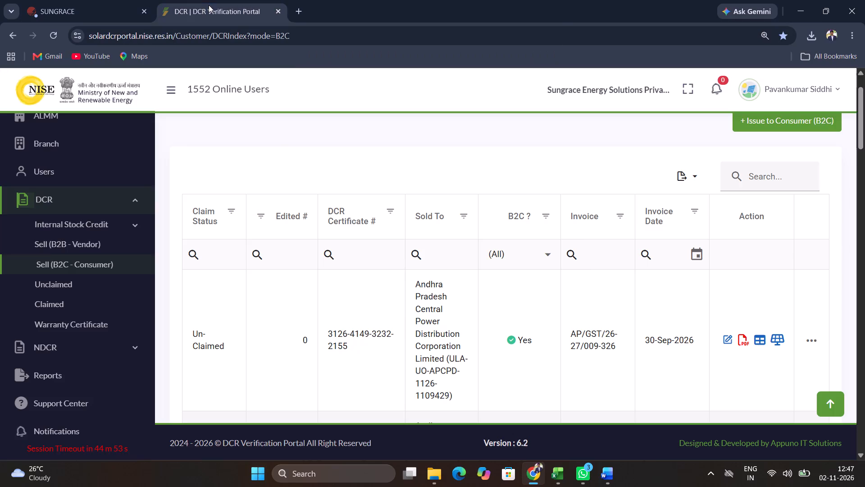
# Download the certificate PDF for invoice AP/GST/26-27/009-326, naming the file with the copied service number followed by -326.
pyautogui.click(744, 342)
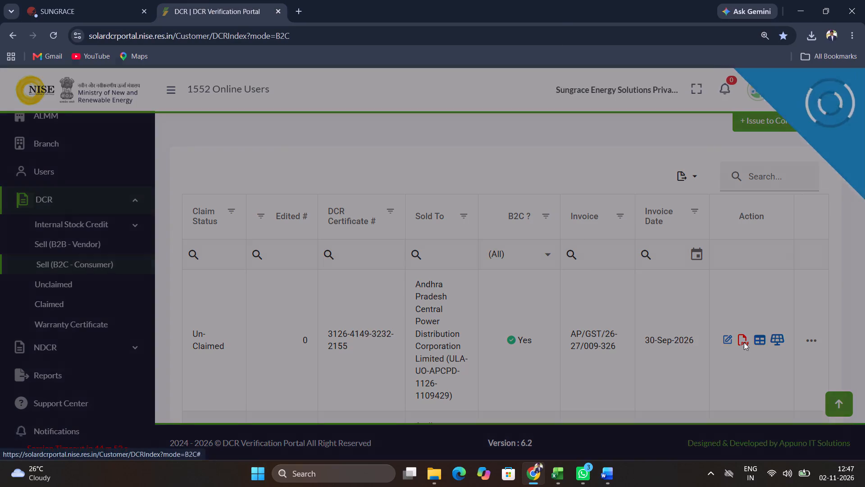
pyautogui.click(712, 158)
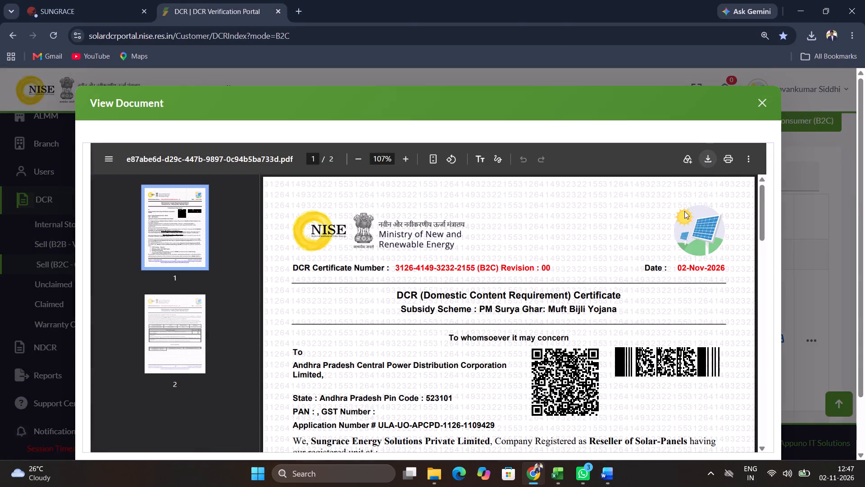
pyautogui.hotkey('ctrl', 'v')
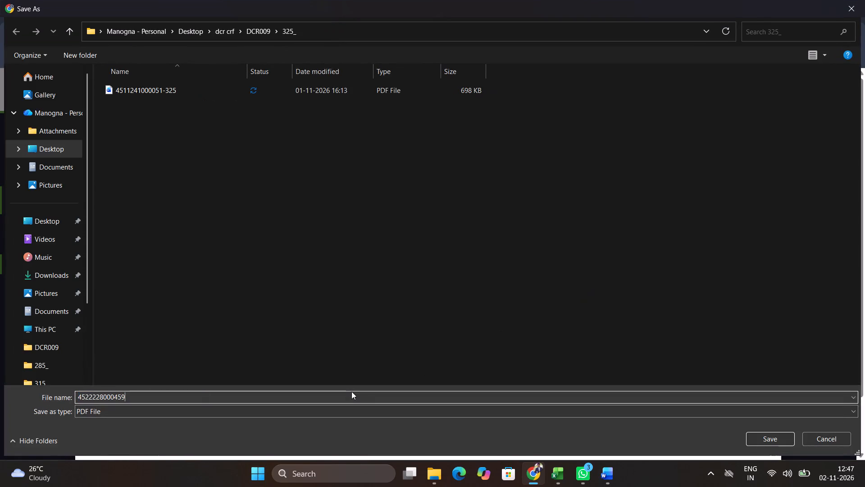
pyautogui.write('-2')
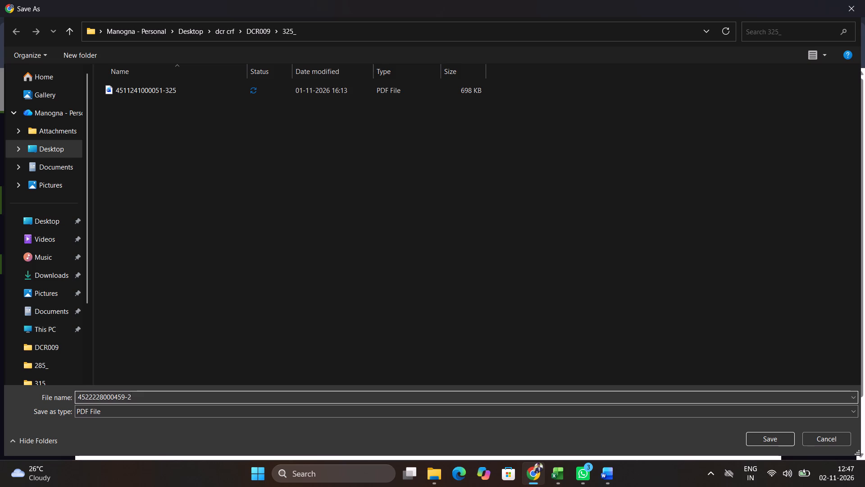
pyautogui.press('BackSpace')
pyautogui.write('326')
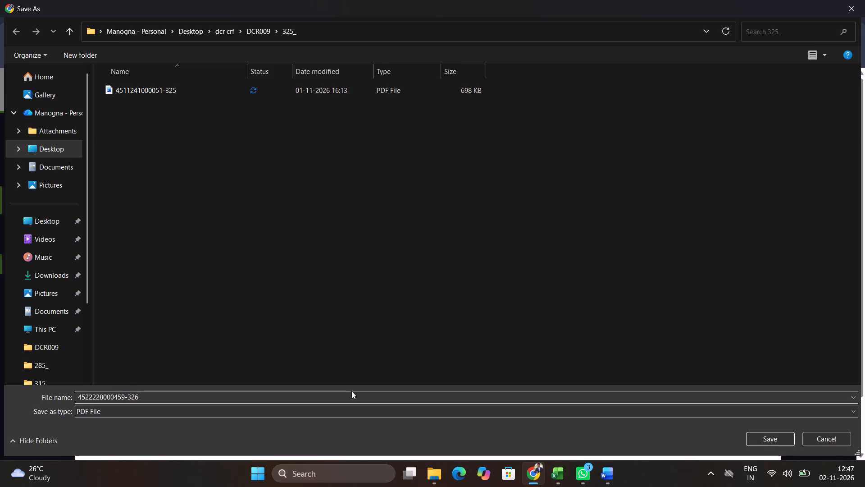
# Save the certificate PDF in the 326_ folder inside DCR009.
pyautogui.click(248, 33)
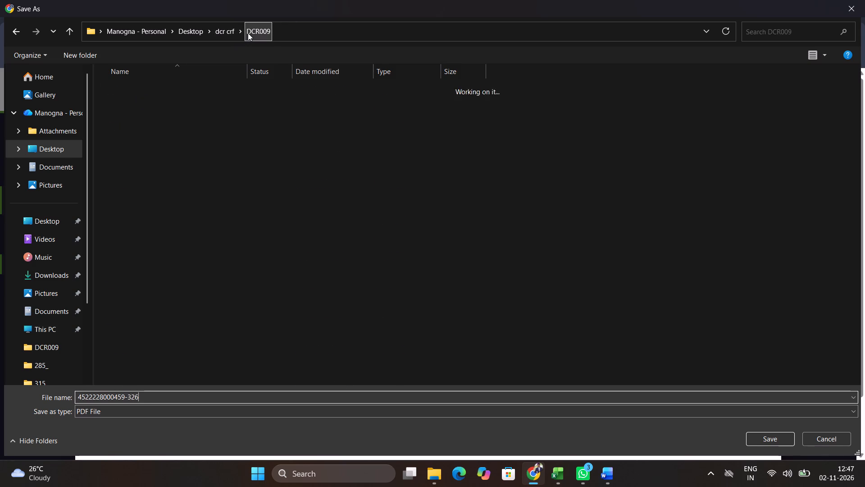
pyautogui.scroll(-5, 231, 79)
pyautogui.scroll(-14, 258, 151)
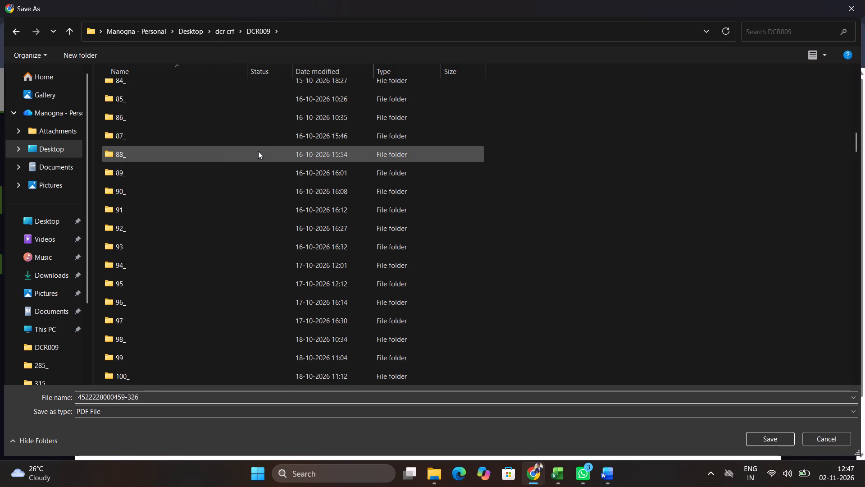
pyautogui.scroll(-20, 258, 152)
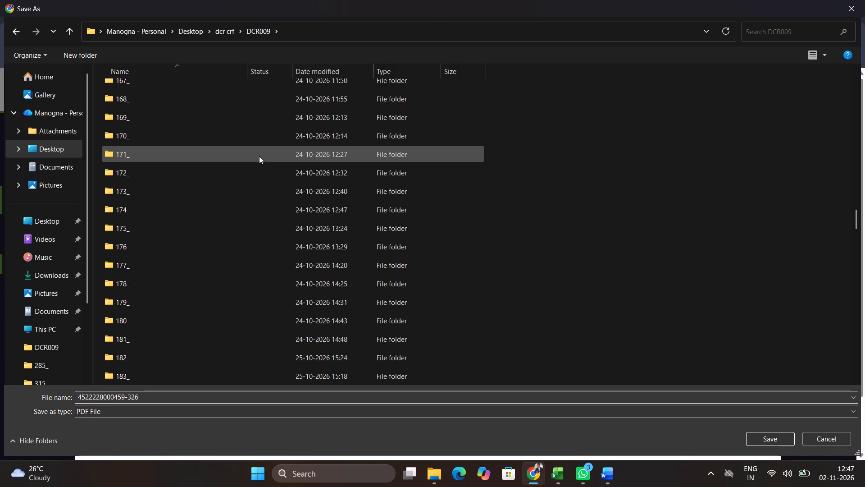
pyautogui.scroll(-20, 259, 156)
pyautogui.scroll(-7, 259, 157)
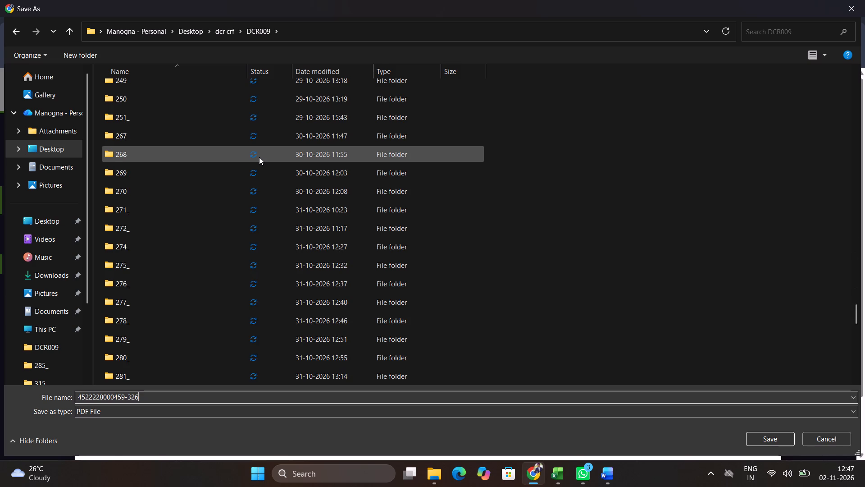
pyautogui.scroll(-20, 259, 157)
pyautogui.scroll(-7, 259, 155)
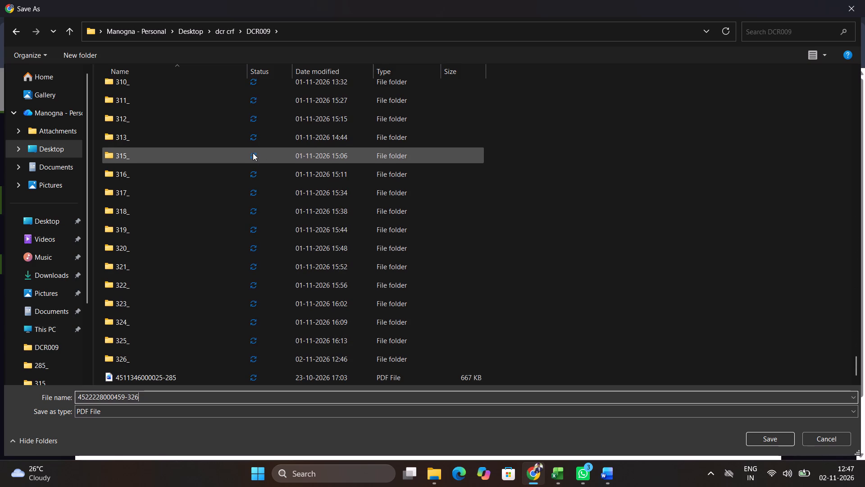
pyautogui.doubleClick(227, 358)
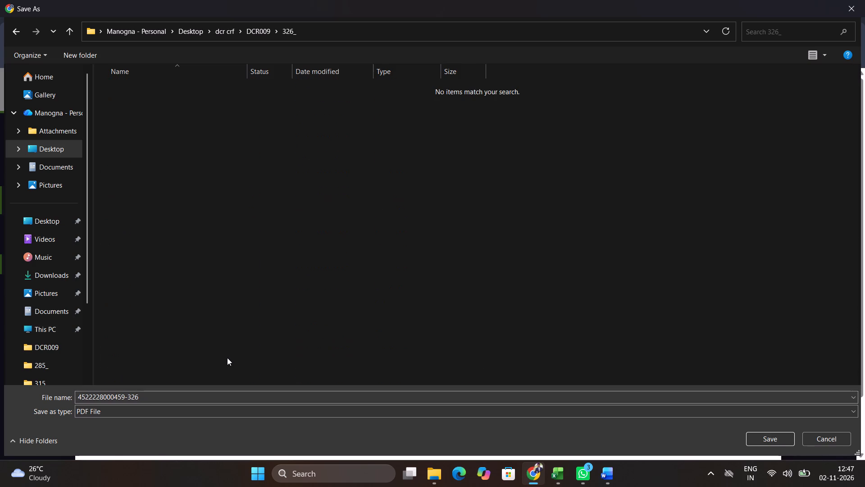
pyautogui.click(784, 440)
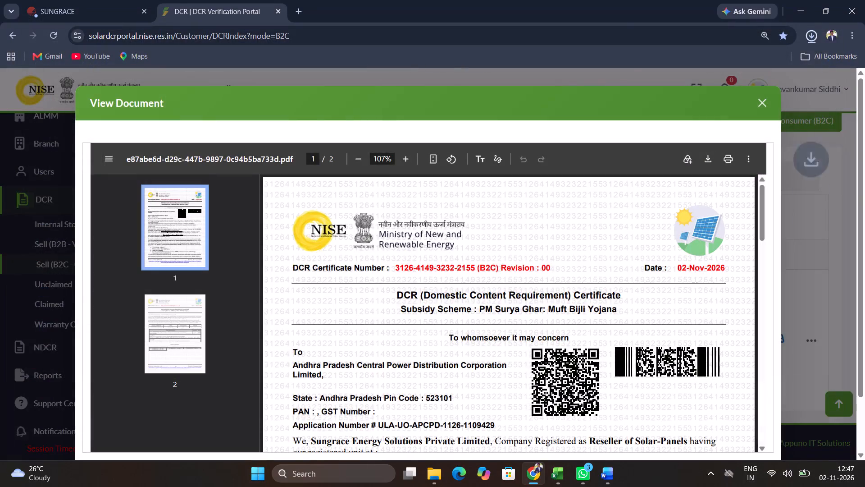
# Return to the SUNGRACE work order, close the copied-details window and open the work order's update form.
pyautogui.click(39, 0)
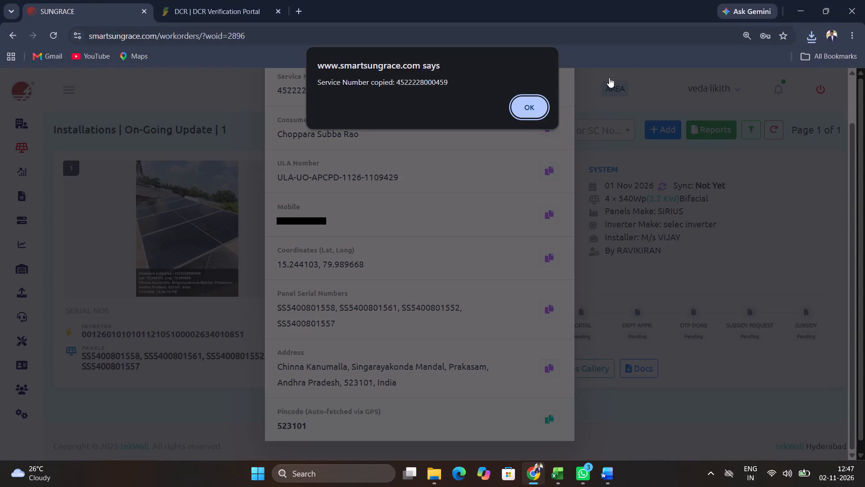
pyautogui.click(529, 110)
pyautogui.click(600, 87)
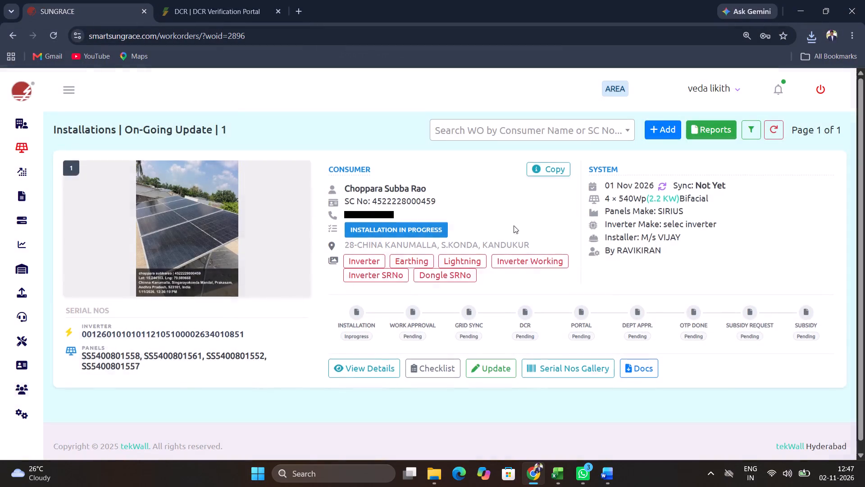
pyautogui.click(476, 370)
pyautogui.click(388, 326)
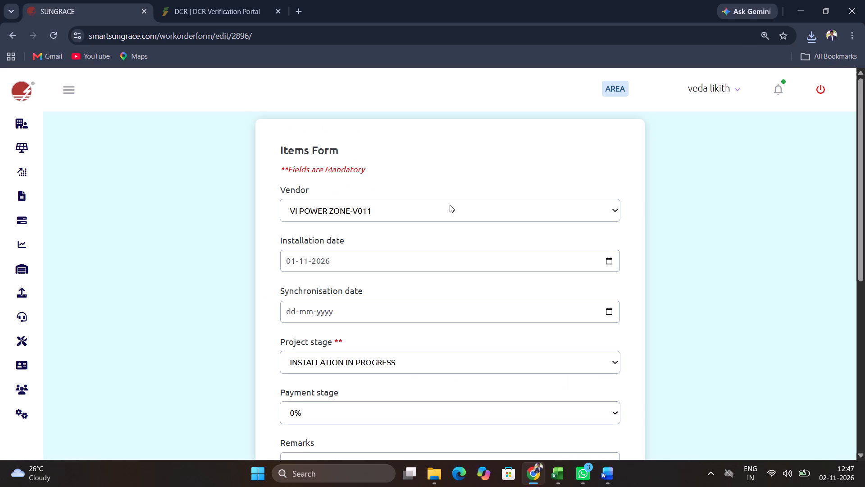
# Attach the certificate PDF from the 326_ folder inside DCR009 as the work order's Dcr upload.
pyautogui.scroll(-5, 464, 256)
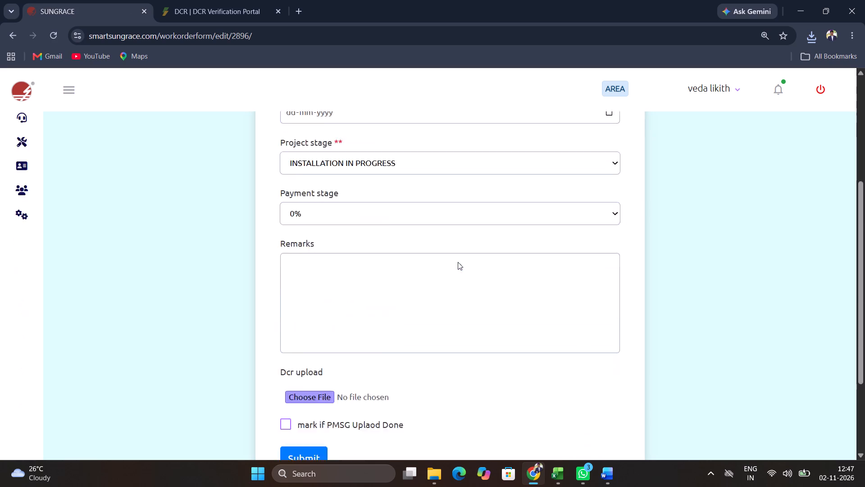
pyautogui.click(299, 315)
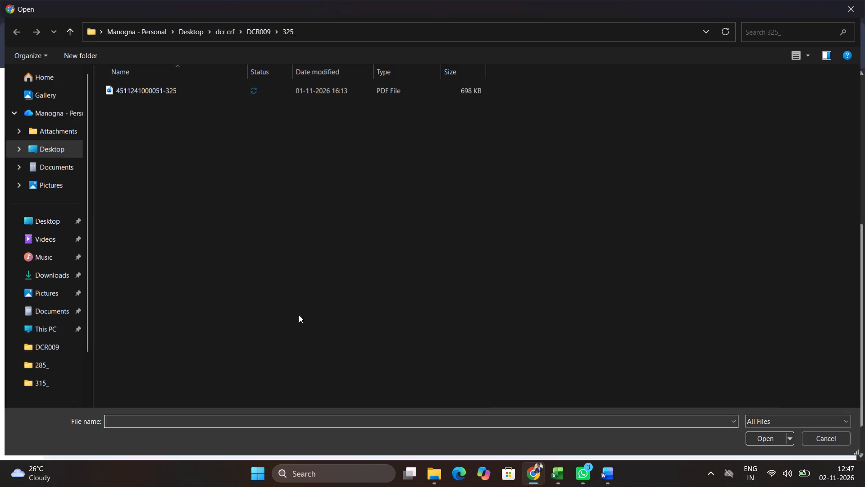
pyautogui.click(262, 34)
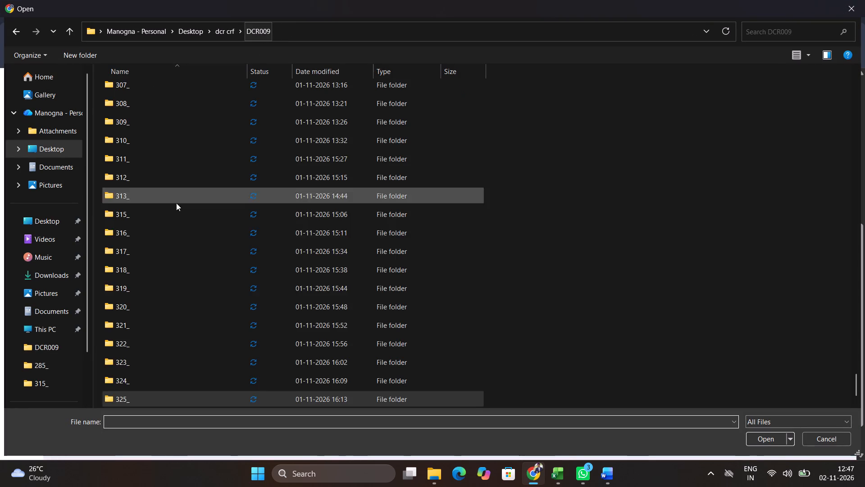
pyautogui.scroll(-5, 200, 303)
pyautogui.doubleClick(212, 386)
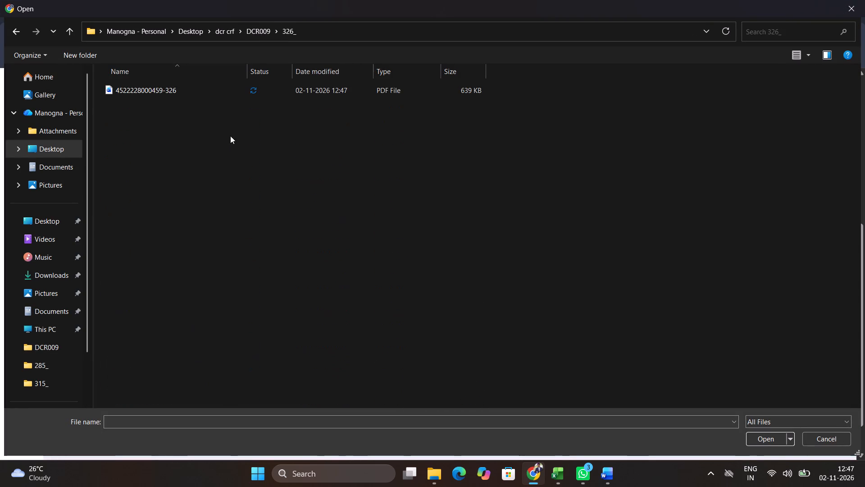
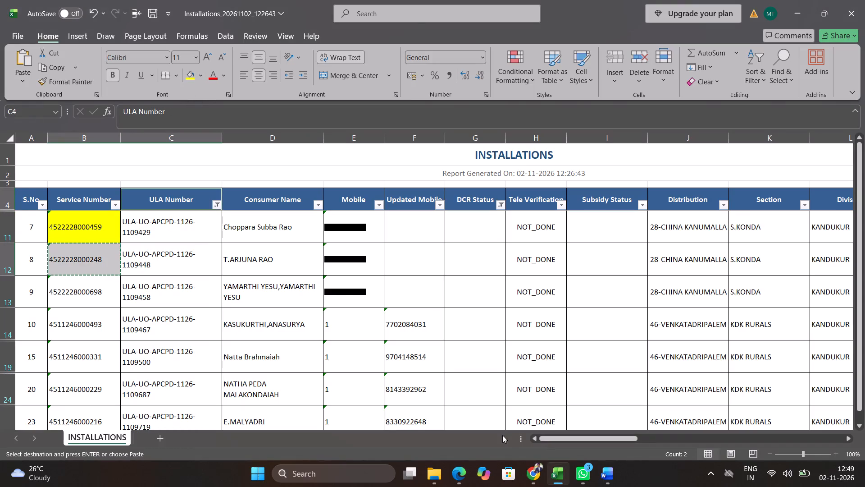
# In Chrome, find the SUNGRACE work order for the copied service number and copy its ULA number.
pyautogui.click(517, 417)
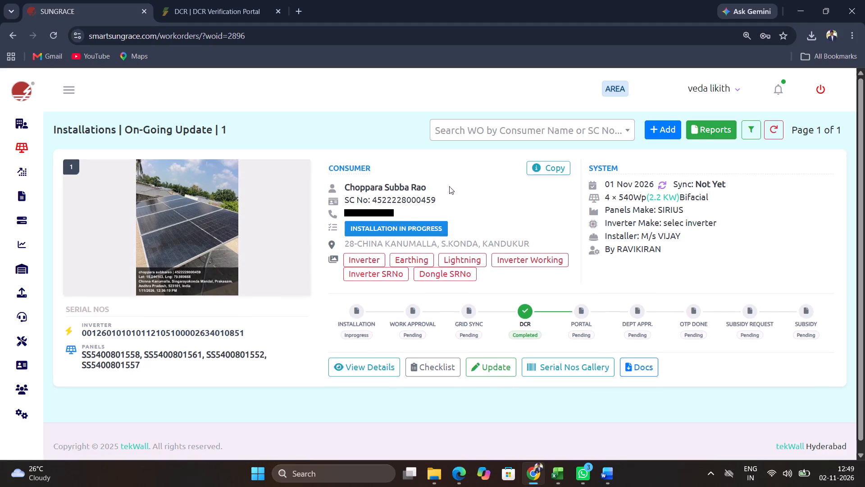
pyautogui.click(461, 132)
pyautogui.hotkey('ctrl', 'v')
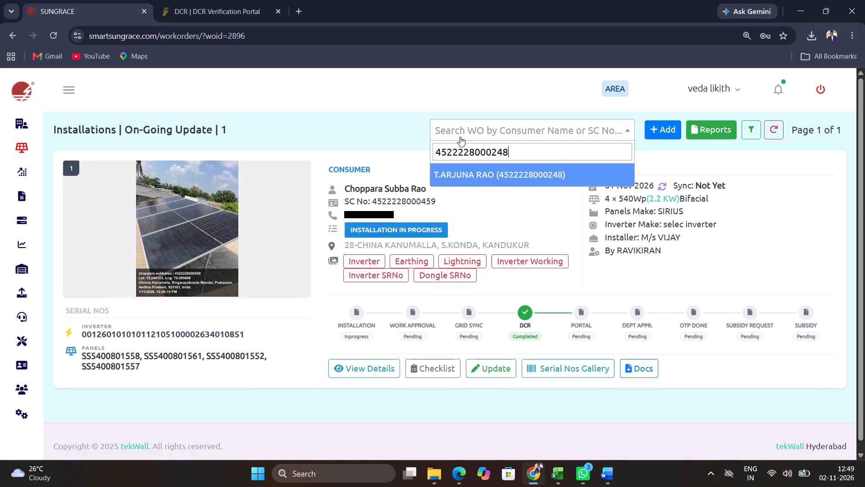
pyautogui.hotkey('ctrl', 'Return')
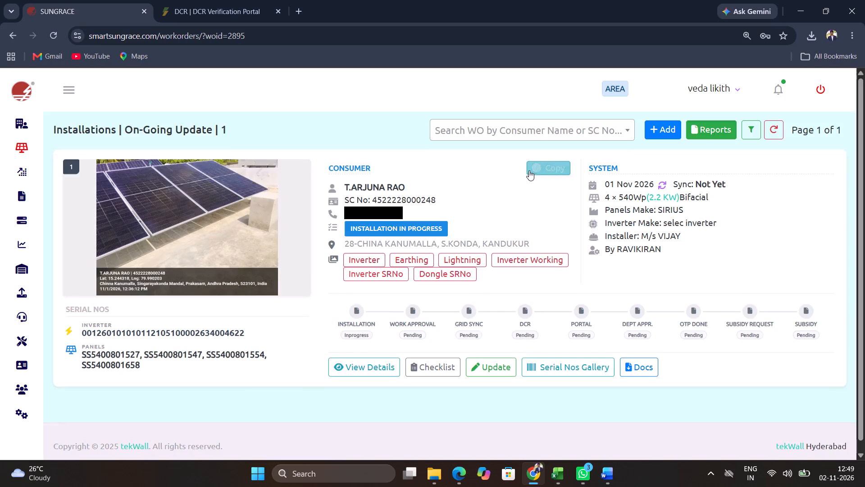
pyautogui.keyDown('ctrl'); pyautogui.click(530, 170); pyautogui.keyUp('ctrl')
pyautogui.keyDown('ctrl'); pyautogui.click(543, 224); pyautogui.keyUp('ctrl')
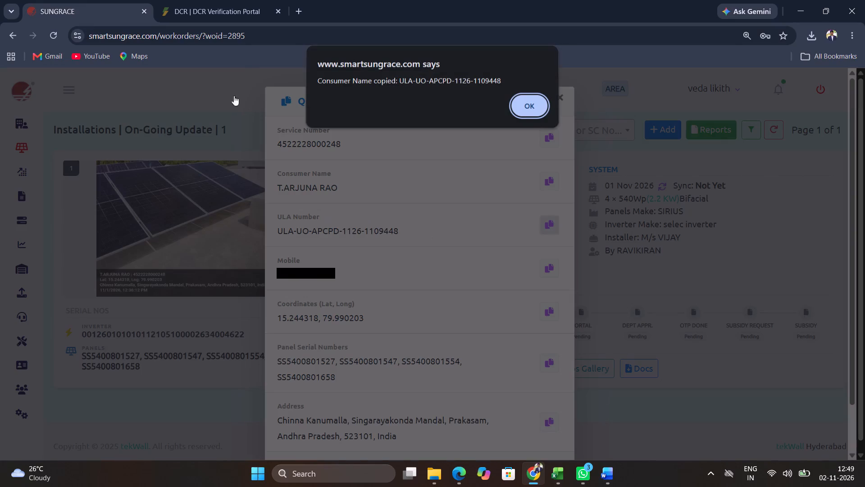
# On the DCR portal, close the certificate view, add a new B2C consumer DCR and enter the copied ULA number as the Consumer Application Number.
pyautogui.keyDown('ctrl'); pyautogui.click(234, 14); pyautogui.keyUp('ctrl')
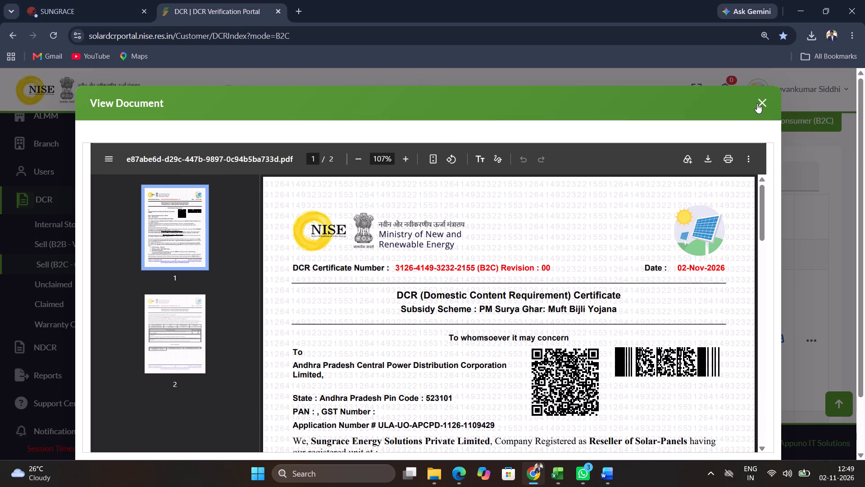
pyautogui.keyDown('ctrl'); pyautogui.click(757, 103); pyautogui.keyUp('ctrl')
pyautogui.keyDown('ctrl'); pyautogui.click(759, 116); pyautogui.keyUp('ctrl')
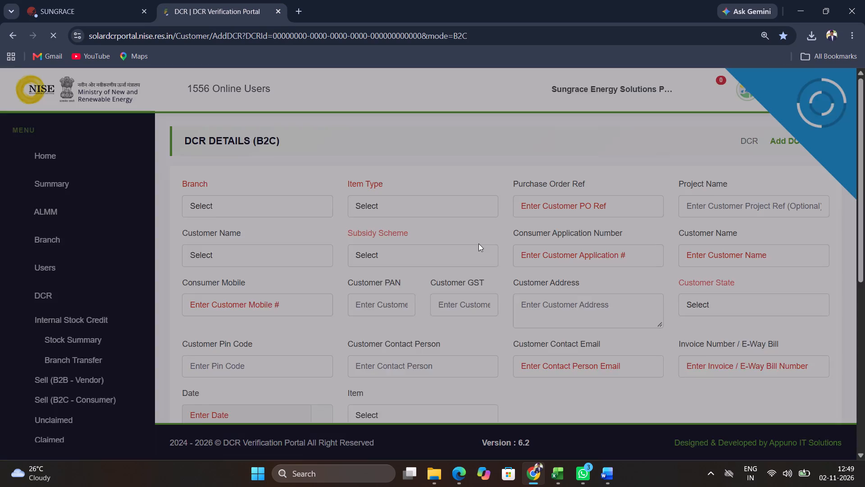
pyautogui.keyDown('ctrl'); pyautogui.click(445, 254); pyautogui.keyUp('ctrl')
pyautogui.hotkey('ctrl', 'v')
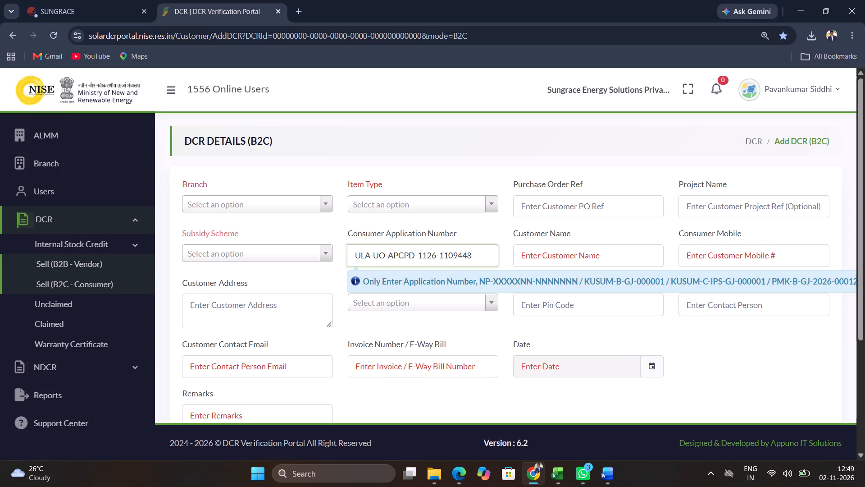
# Set the branch to the Andhra Pradesh office, the subsidy scheme to PM Surya Ghar: Muft Bijli Yojana and the item type to Solar Panels.
pyautogui.click(305, 198)
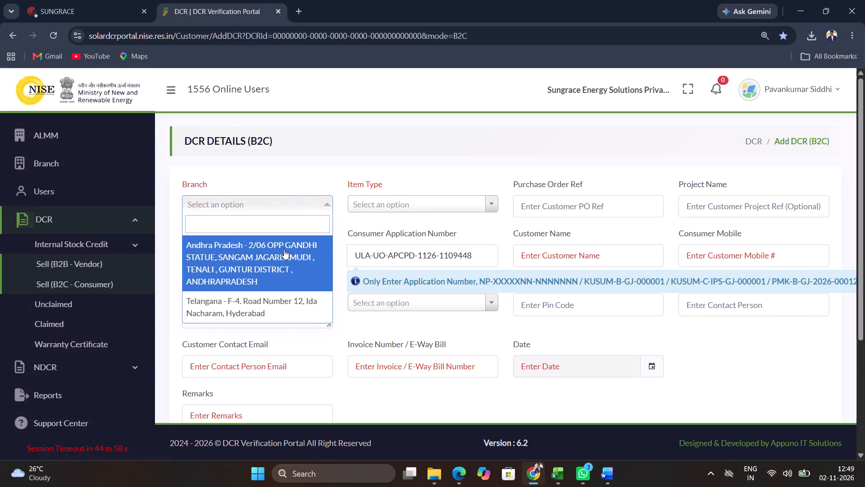
pyautogui.click(283, 251)
pyautogui.click(283, 251)
pyautogui.click(278, 349)
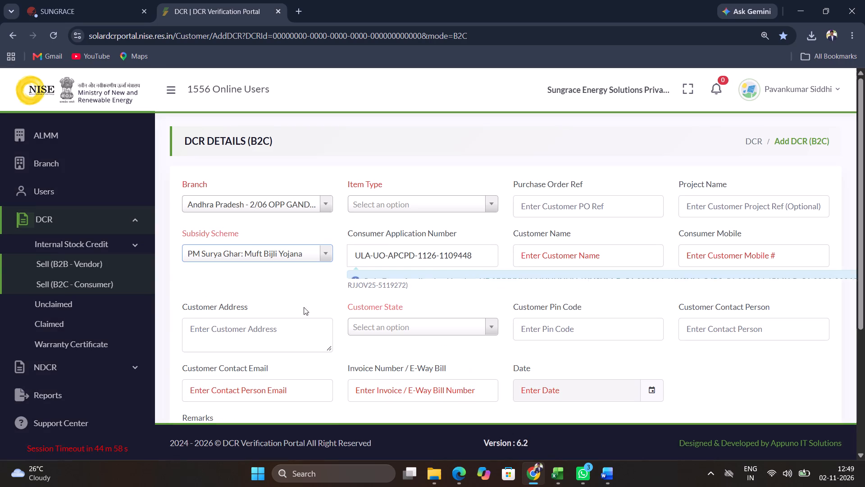
pyautogui.click(372, 206)
pyautogui.click(375, 241)
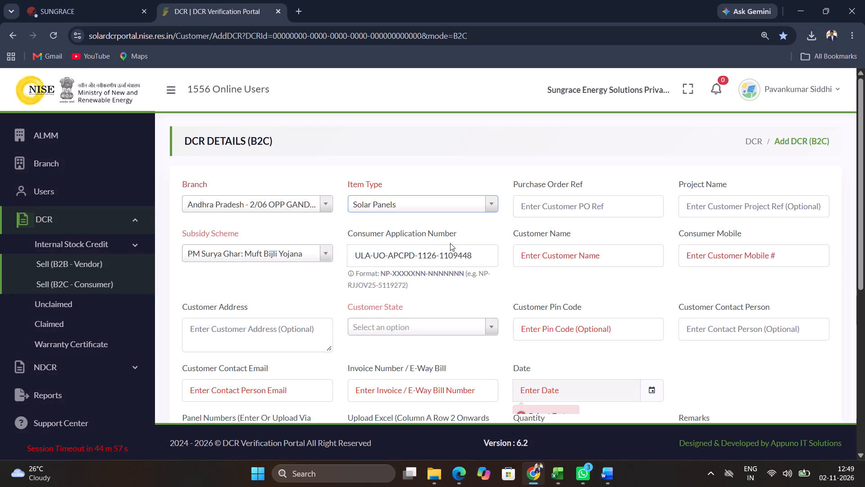
pyautogui.click(535, 256)
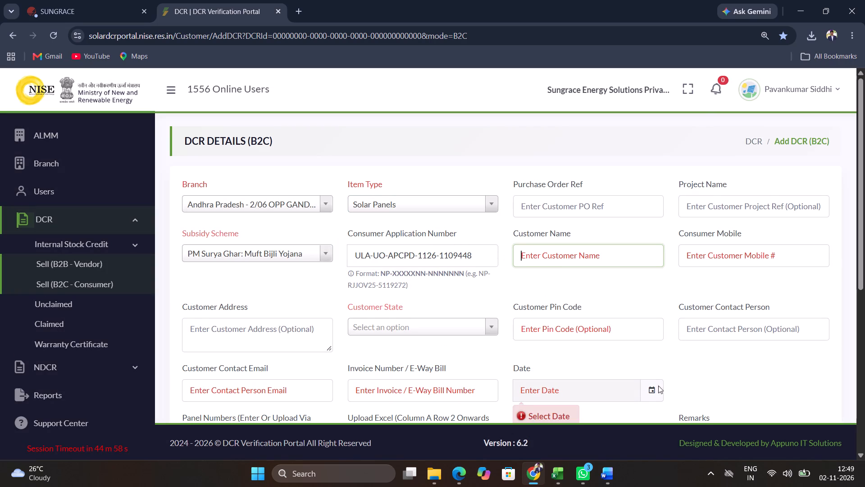
pyautogui.click(601, 443)
pyautogui.scroll(6, 377, 303)
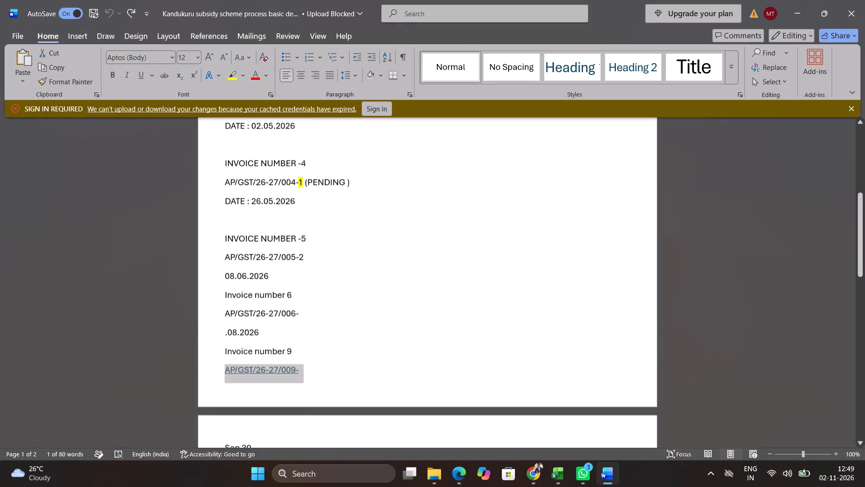
pyautogui.scroll(19, 376, 303)
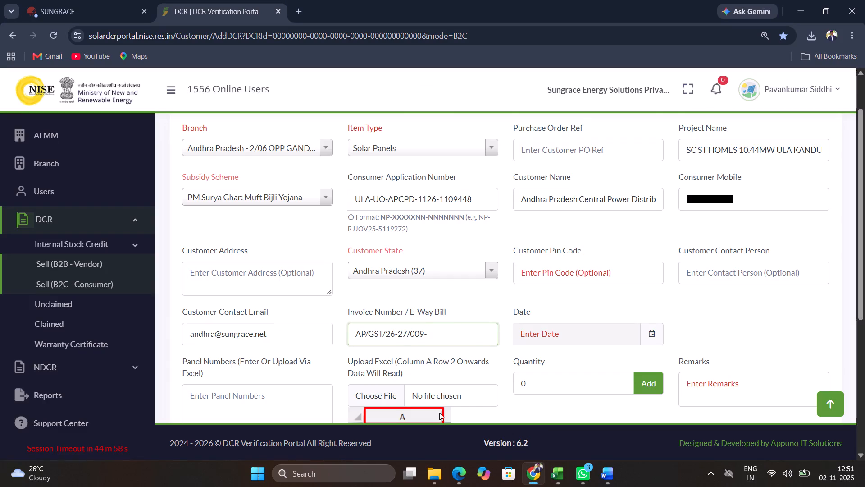
pyautogui.write('327')
pyautogui.click(567, 336)
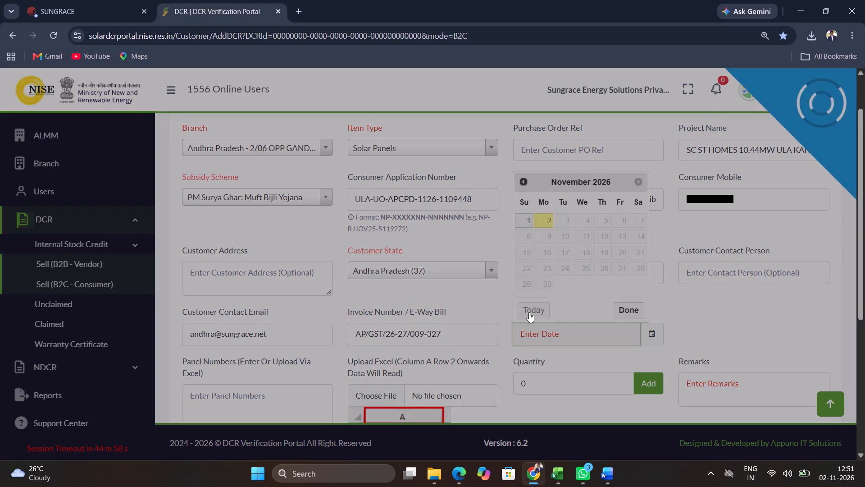
pyautogui.click(516, 181)
pyautogui.click(528, 183)
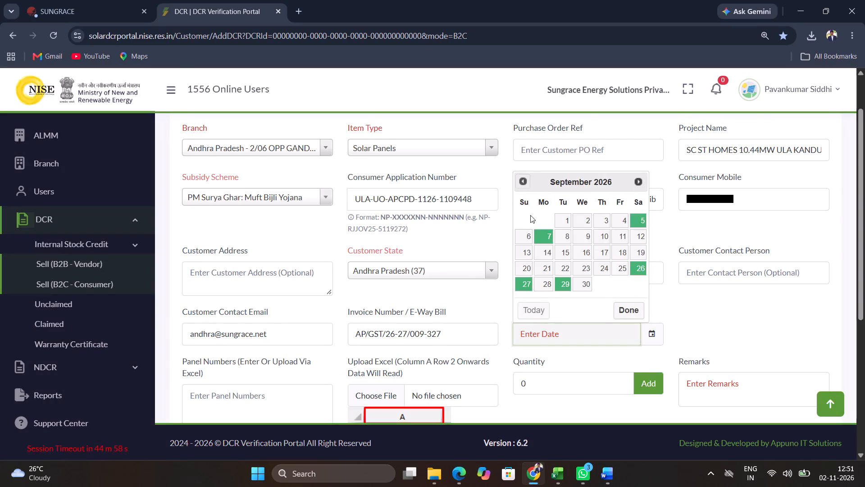
pyautogui.click(587, 283)
# Copy the panel serial numbers from the SUNGRACE work order's Quick Copy Details into the DCR form's Panel Numbers field.
pyautogui.scroll(-3, 586, 273)
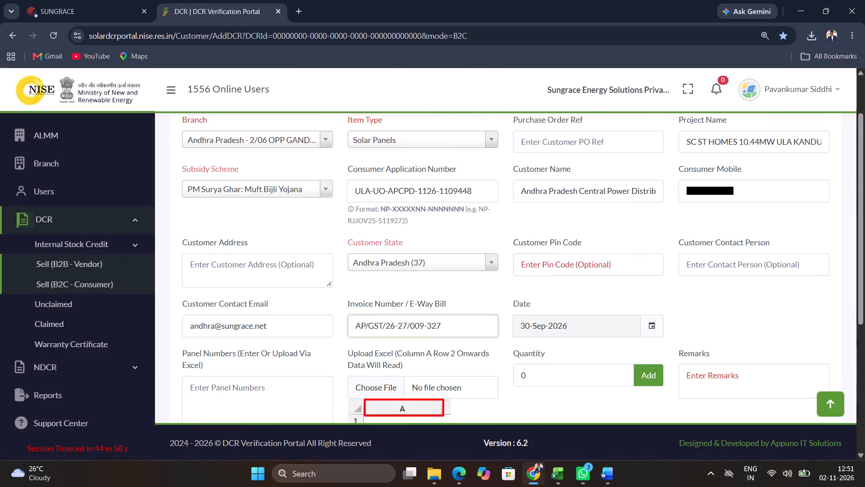
pyautogui.click(274, 312)
pyautogui.moveTo(117, 5); pyautogui.dragTo(119, 12)
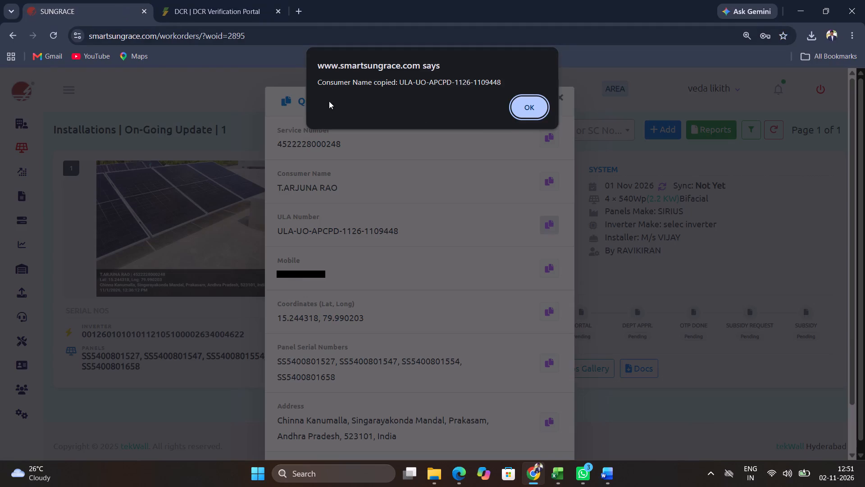
pyautogui.click(525, 114)
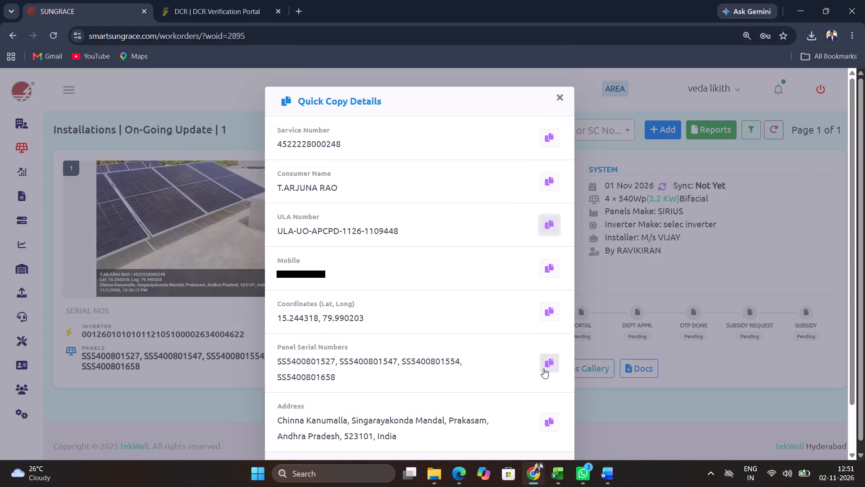
pyautogui.click(544, 367)
pyautogui.moveTo(201, 0); pyautogui.dragTo(202, 6)
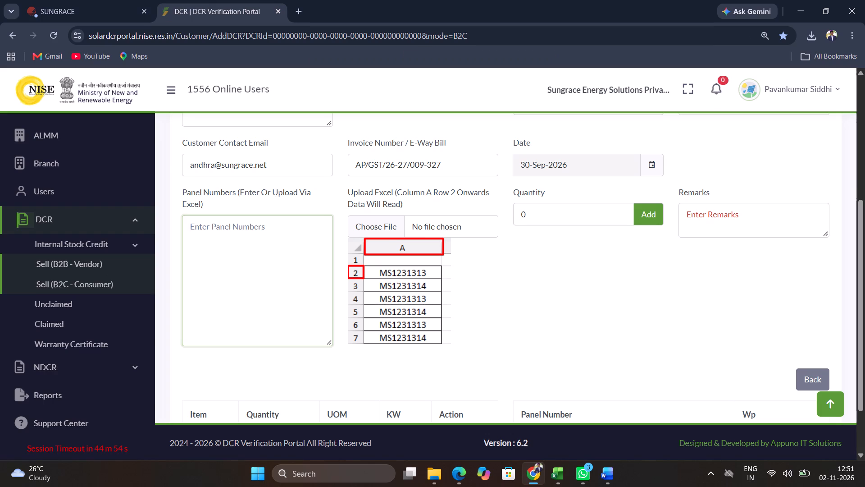
pyautogui.hotkey('ctrl', 'v')
pyautogui.press('Left')
pyautogui.press('Left')
pyautogui.press('Left')
pyautogui.press('Left')
pyautogui.press('Left')
pyautogui.press('Left')
pyautogui.press('Left')
pyautogui.press('Left')
pyautogui.press('Left')
pyautogui.press('Left')
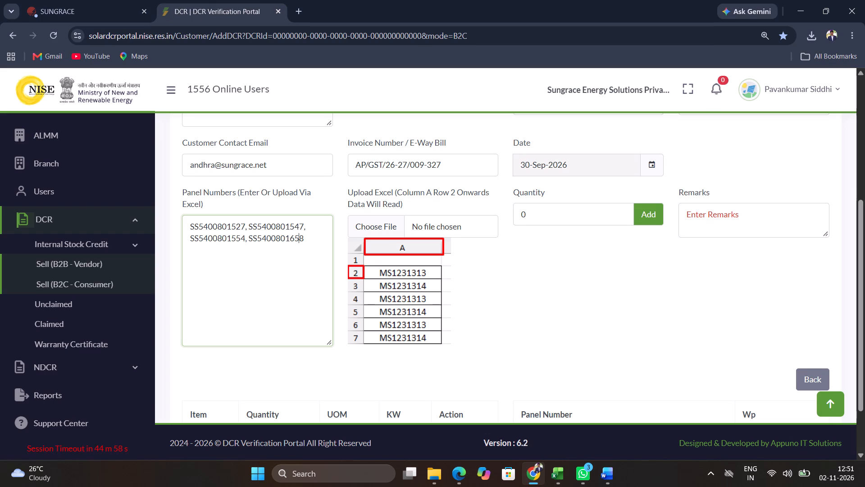
pyautogui.press('Left')
pyautogui.press('Left')
pyautogui.press('BackSpace')
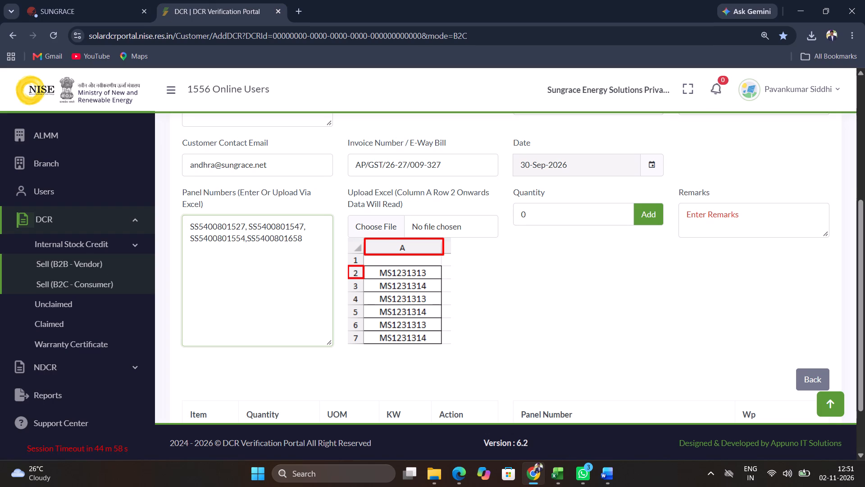
pyautogui.press('BackSpace')
pyautogui.press('Return')
pyautogui.press('Up')
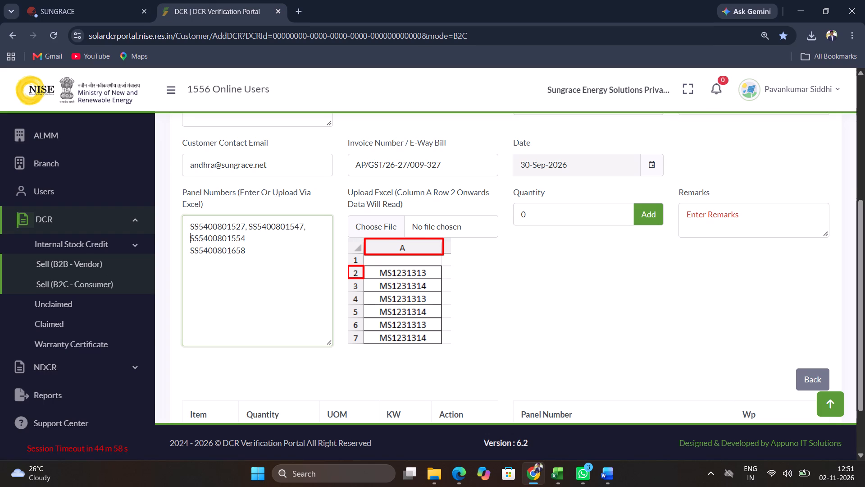
pyautogui.press('Right')
pyautogui.press('Right')
pyautogui.press('Right')
pyautogui.press('Right')
pyautogui.press('Right')
pyautogui.press('Up')
pyautogui.press('Right')
pyautogui.press('Right')
pyautogui.press('Right')
pyautogui.press('Right')
pyautogui.press('Right')
pyautogui.press('Right')
pyautogui.press('Right')
pyautogui.press('Right')
pyautogui.press('Right')
pyautogui.press('BackSpace')
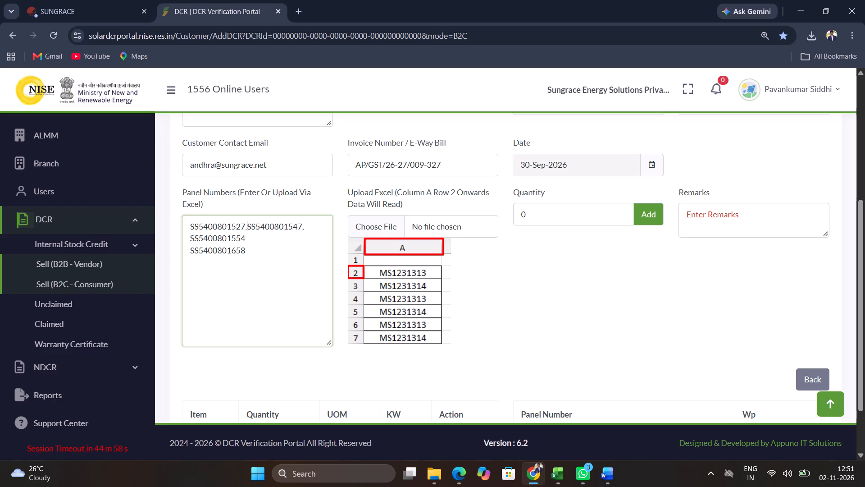
pyautogui.press('BackSpace')
pyautogui.press('Return')
pyautogui.press('Right')
pyautogui.press('Right')
pyautogui.press('Right')
pyautogui.press('Right')
pyautogui.press('Right')
pyautogui.press('Right')
pyautogui.press('Right')
pyautogui.press('Right')
pyautogui.press('Right')
pyautogui.press('Right')
pyautogui.press('Right')
pyautogui.press('Right')
pyautogui.press('Right')
pyautogui.press('Right')
pyautogui.press('Right')
pyautogui.press('Right')
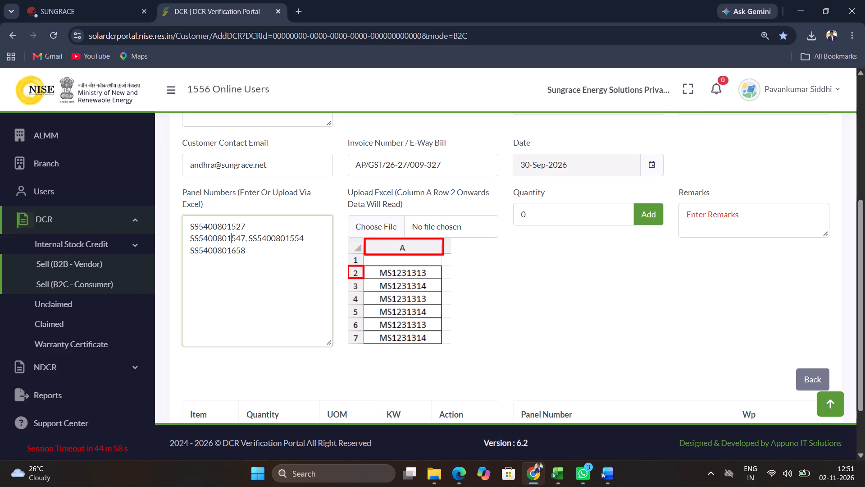
pyautogui.press('Left')
pyautogui.press('Left')
pyautogui.press('BackSpace')
pyautogui.press('BackSpace')
pyautogui.press('Return')
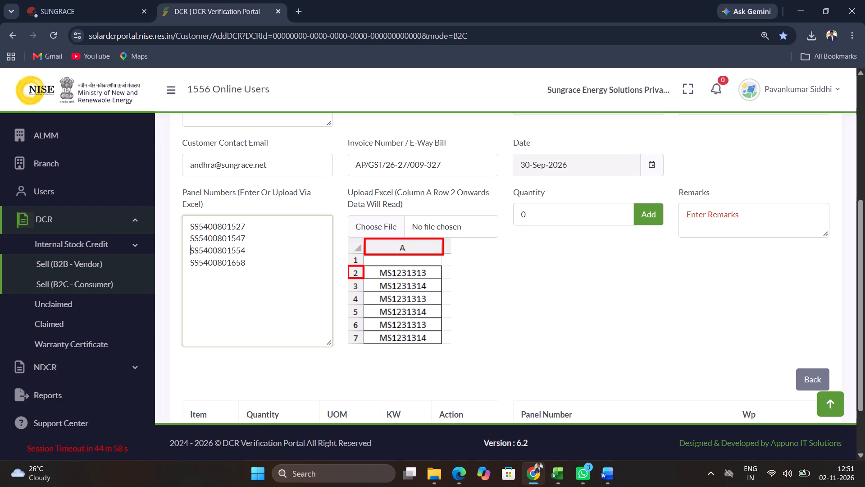
# Set the Quantity to 4 and add the listed panels to the DCR.
pyautogui.click(533, 222)
pyautogui.scroll(1, 533, 222)
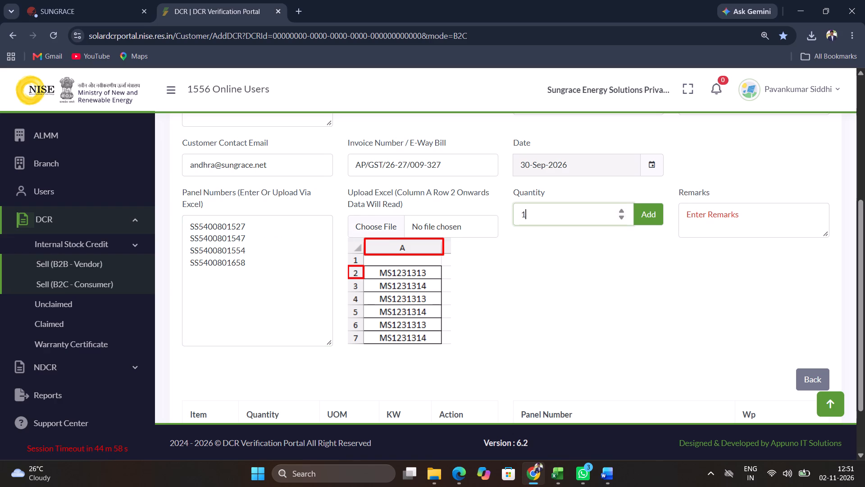
pyautogui.scroll(4, 533, 222)
pyautogui.scroll(-2, 533, 222)
pyautogui.scroll(1, 552, 212)
pyautogui.click(646, 214)
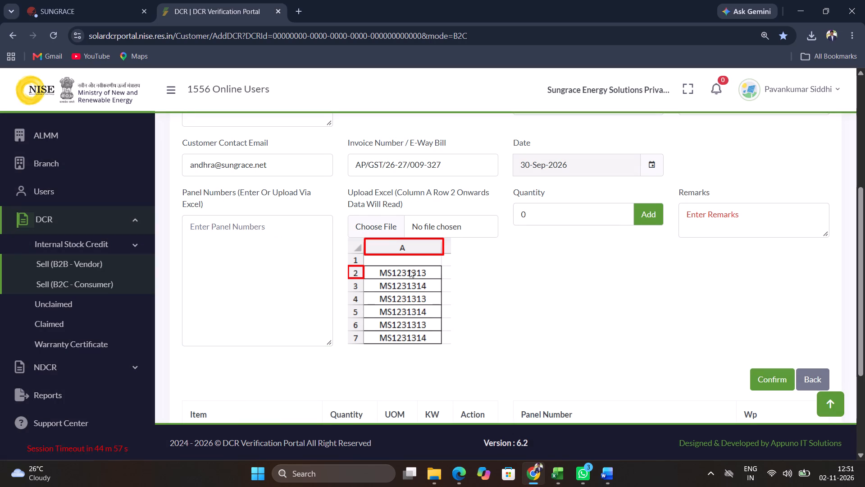
# Fill in the DCR form's Remarks with the address copied from the SUNGRACE work order's Quick Copy Details.
pyautogui.click(692, 225)
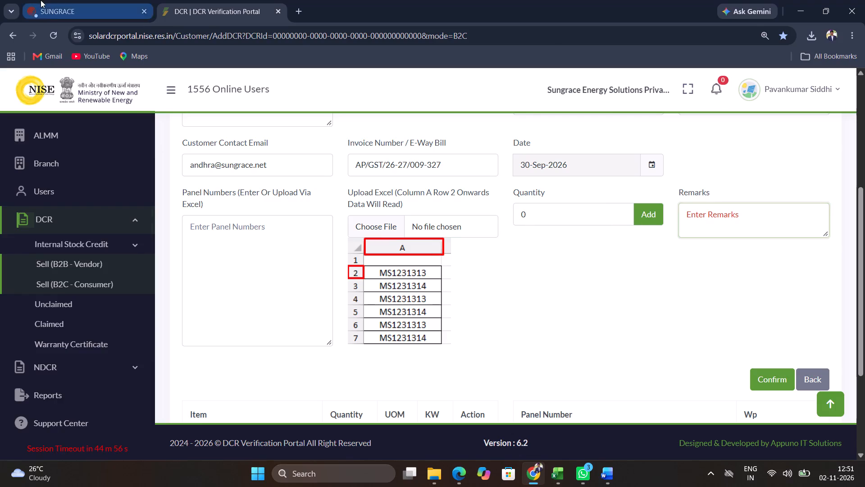
pyautogui.click(41, 0)
pyautogui.click(528, 121)
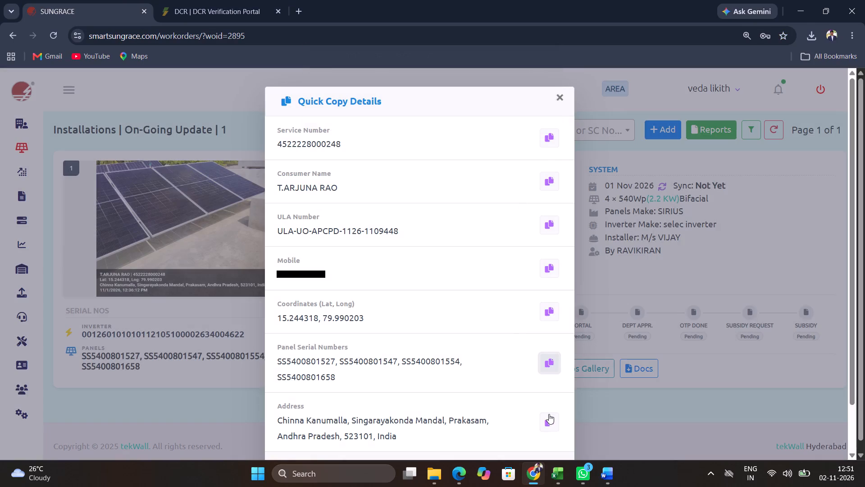
pyautogui.click(549, 414)
pyautogui.click(251, 13)
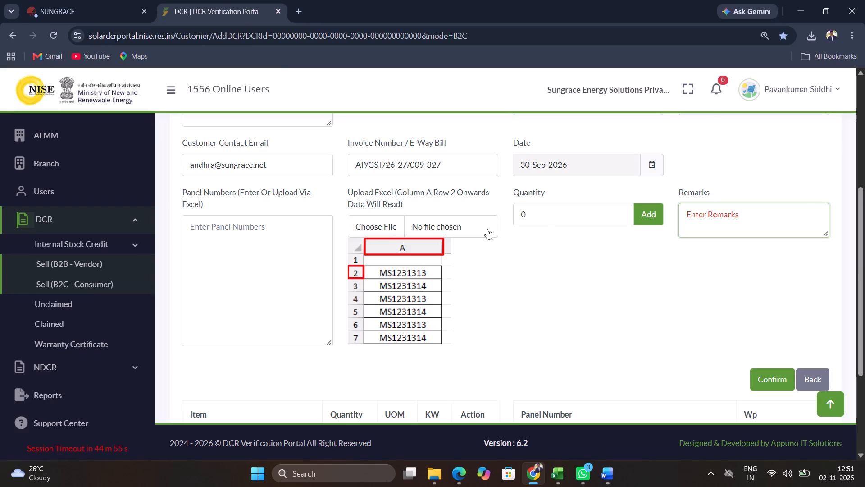
pyautogui.hotkey('ctrl', 'v')
# Fill in the Customer Pin Code with the pincode copied from the SUNGRACE work order's Quick Copy Details.
pyautogui.scroll(3, 375, 246)
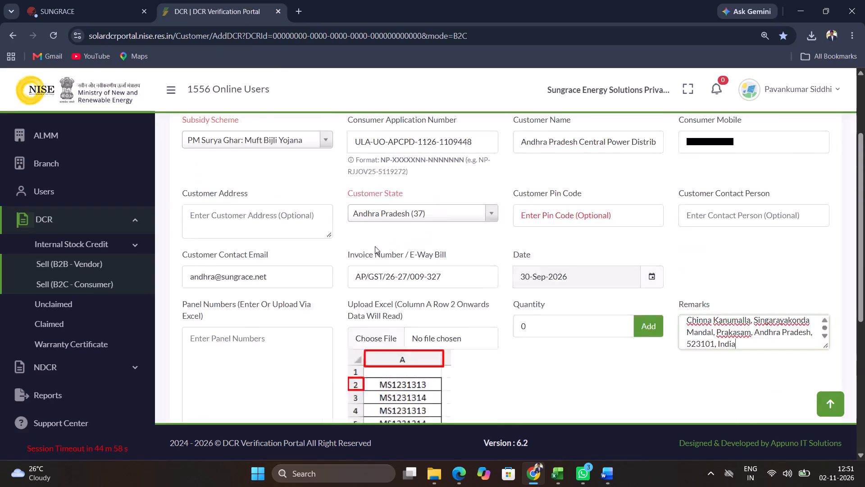
pyautogui.click(526, 271)
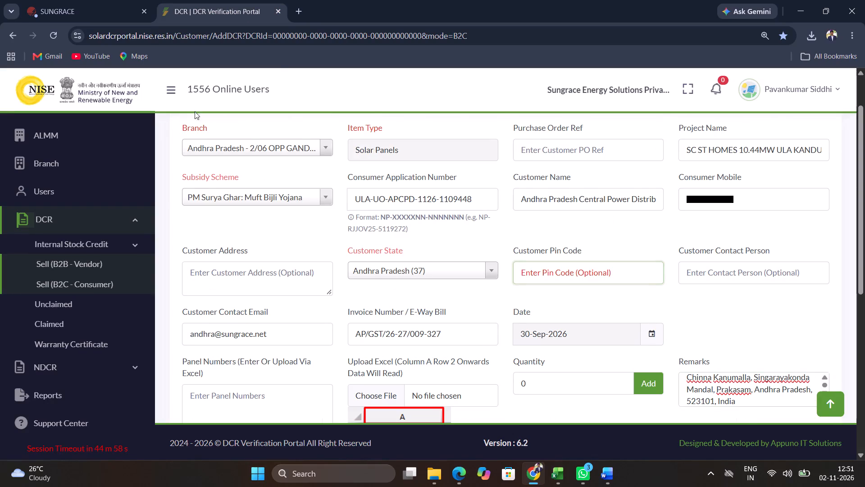
pyautogui.moveTo(90, 6); pyautogui.dragTo(91, 17)
pyautogui.click(535, 123)
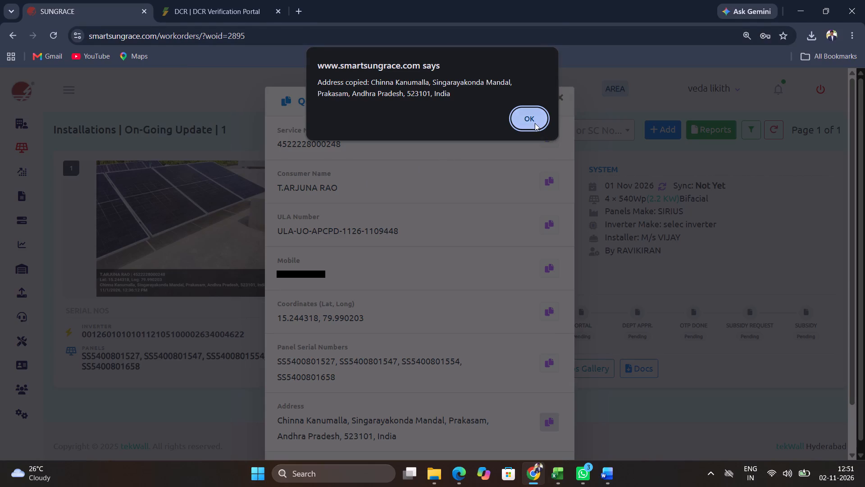
pyautogui.scroll(-2, 538, 130)
pyautogui.click(546, 417)
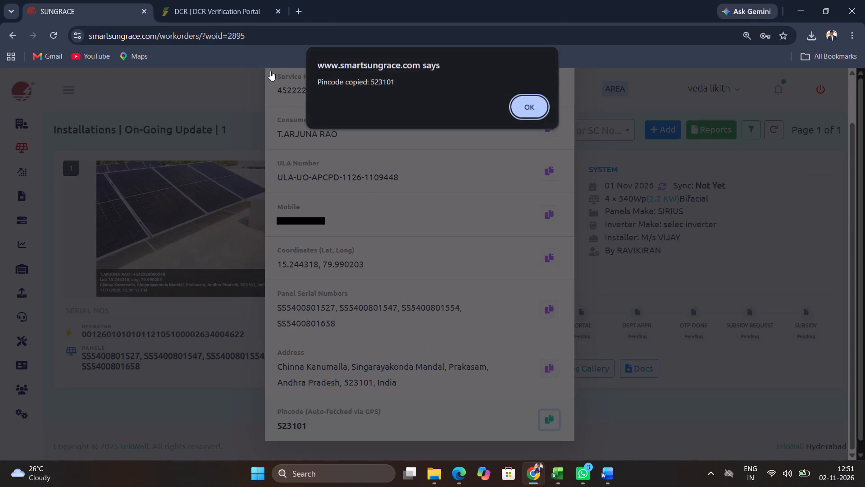
pyautogui.moveTo(235, 7); pyautogui.dragTo(235, 14)
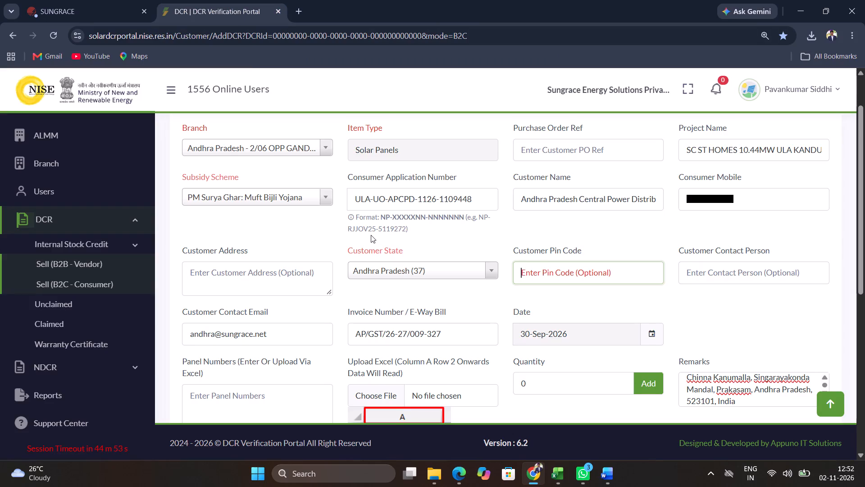
pyautogui.hotkey('ctrl', 'v')
# Confirm the DCR for invoice AP/GST/26-27/009-327 and accept the confirmation request.
pyautogui.scroll(-3, 448, 226)
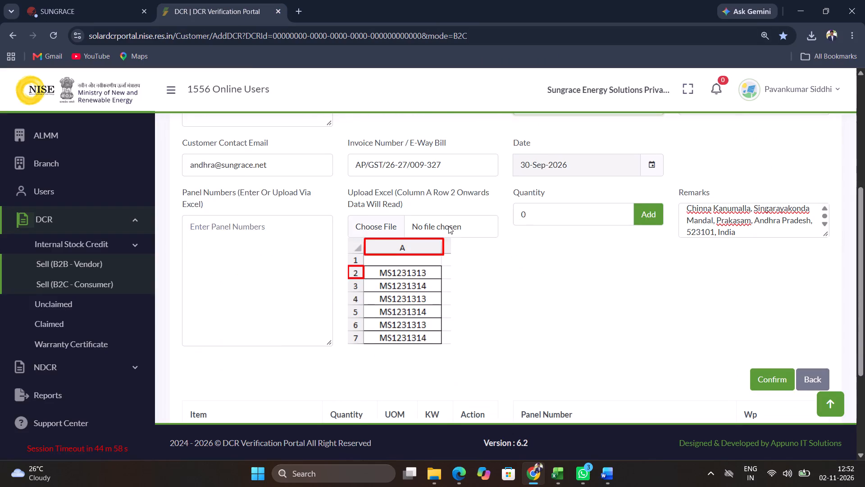
pyautogui.scroll(-4, 487, 253)
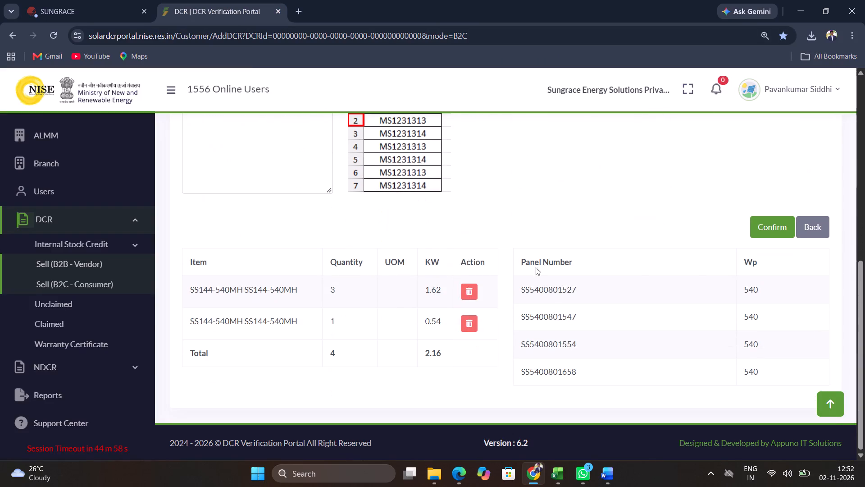
pyautogui.click(763, 226)
pyautogui.moveTo(550, 331); pyautogui.dragTo(550, 339)
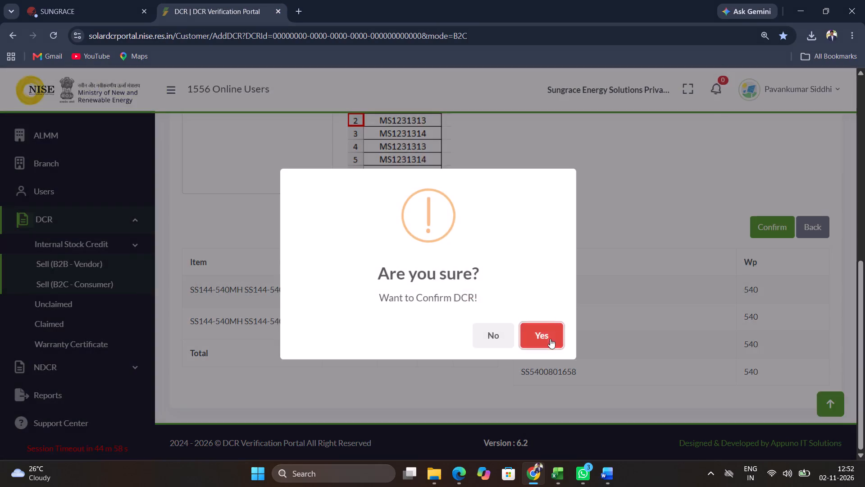
pyautogui.moveTo(550, 339); pyautogui.dragTo(550, 336)
# In File Explorer, create a new folder named 327_ inside DCR009.
pyautogui.moveTo(416, 421); pyautogui.dragTo(420, 427)
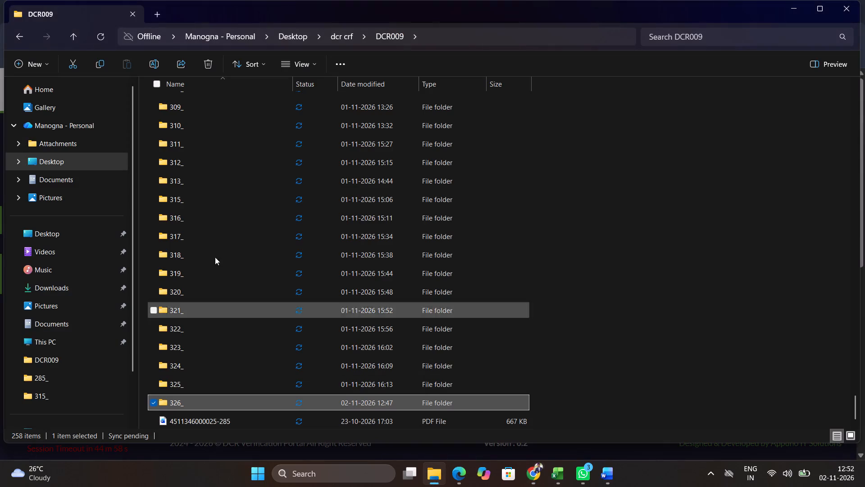
pyautogui.click(23, 65)
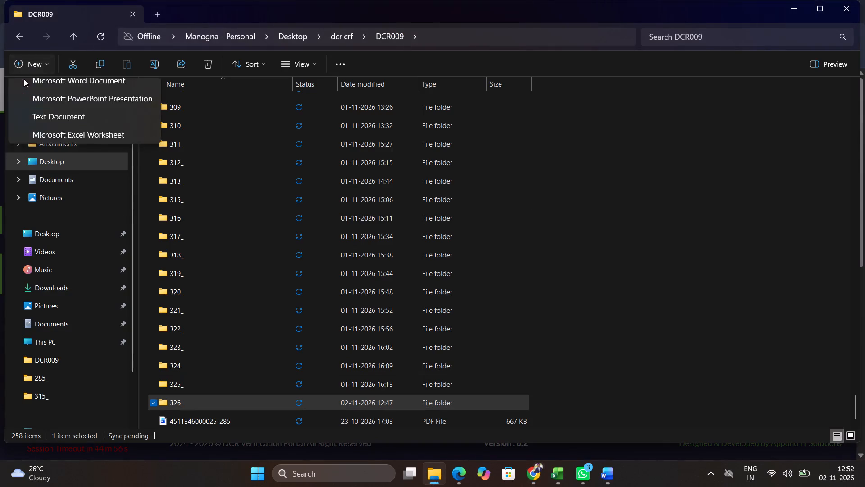
pyautogui.click(23, 83)
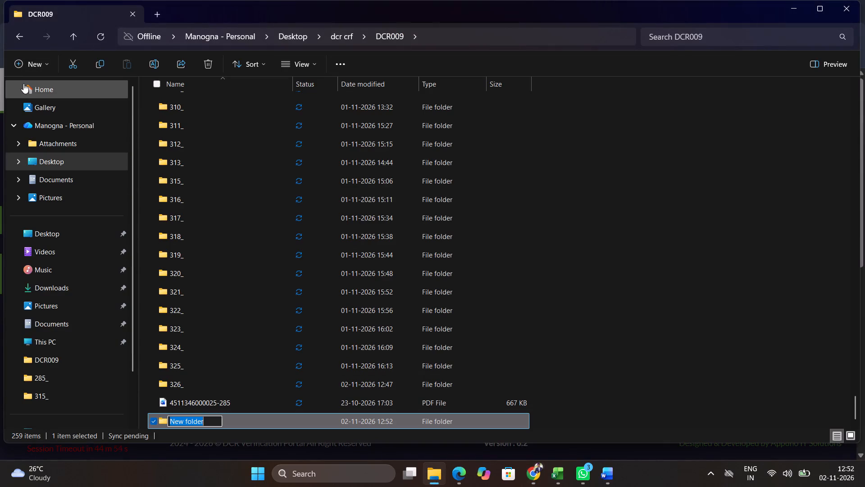
pyautogui.write('327')
pyautogui.hotkey('shift', '_')
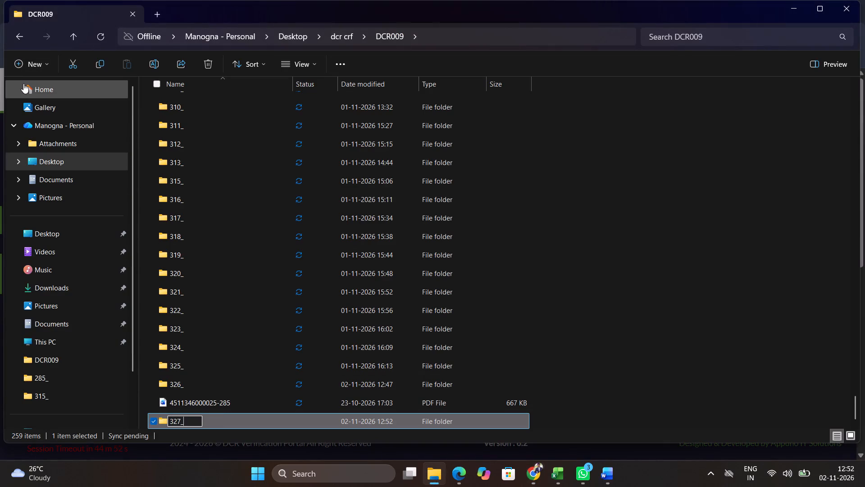
pyautogui.press('Return')
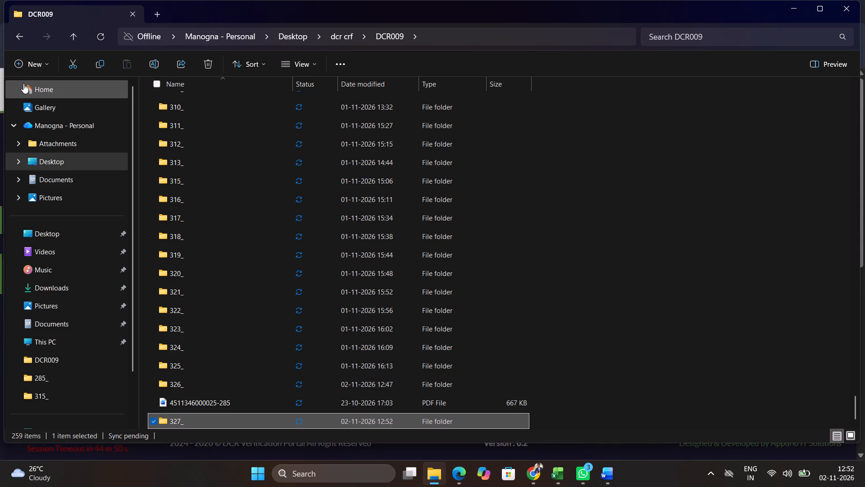
# Switch to the SUNGRACE work order in Chrome and copy its service number from Quick Copy Details.
pyautogui.click(534, 433)
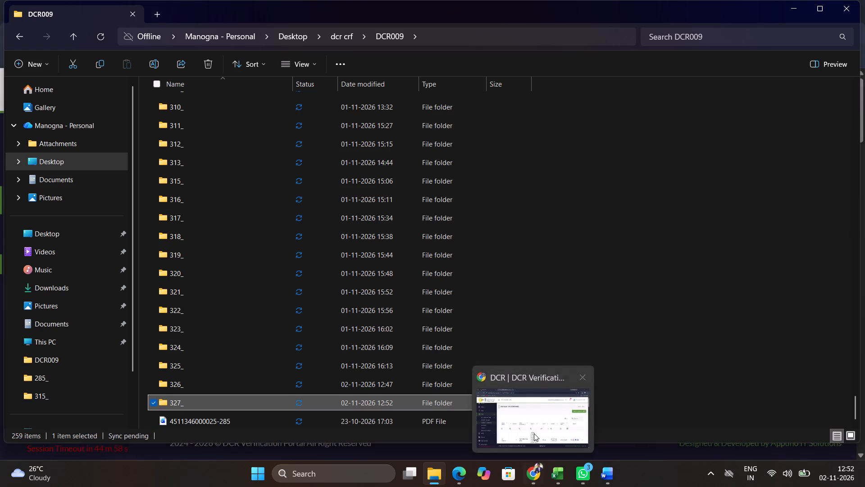
pyautogui.click(71, 0)
pyautogui.click(526, 114)
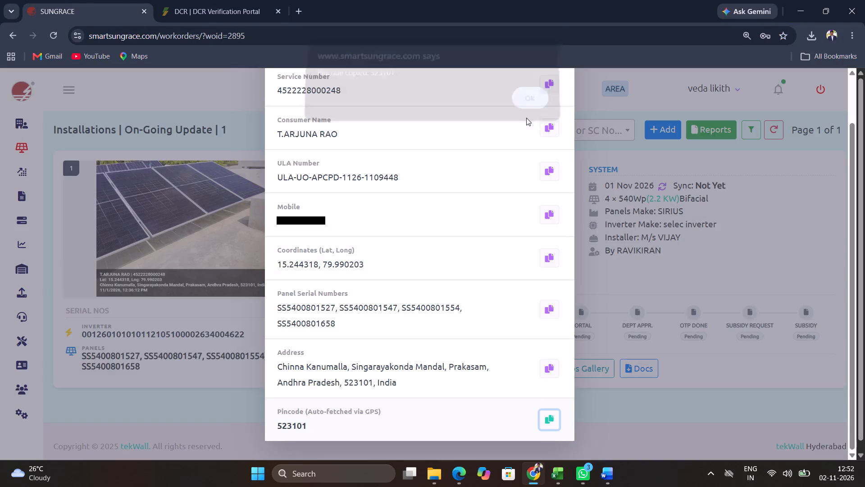
pyautogui.click(550, 90)
pyautogui.moveTo(191, 0); pyautogui.dragTo(195, 4)
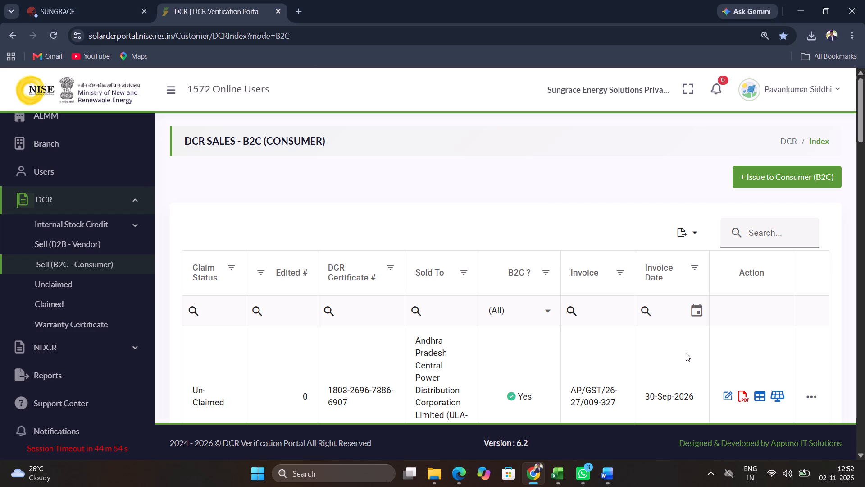
pyautogui.click(738, 400)
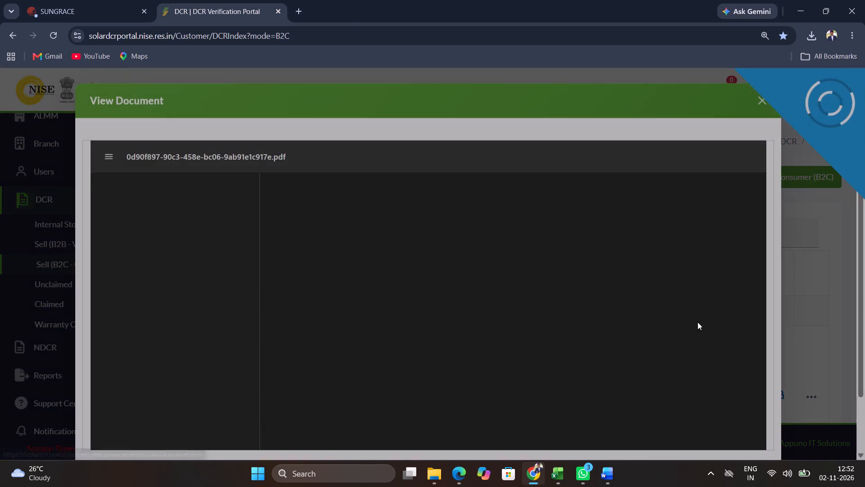
pyautogui.click(704, 159)
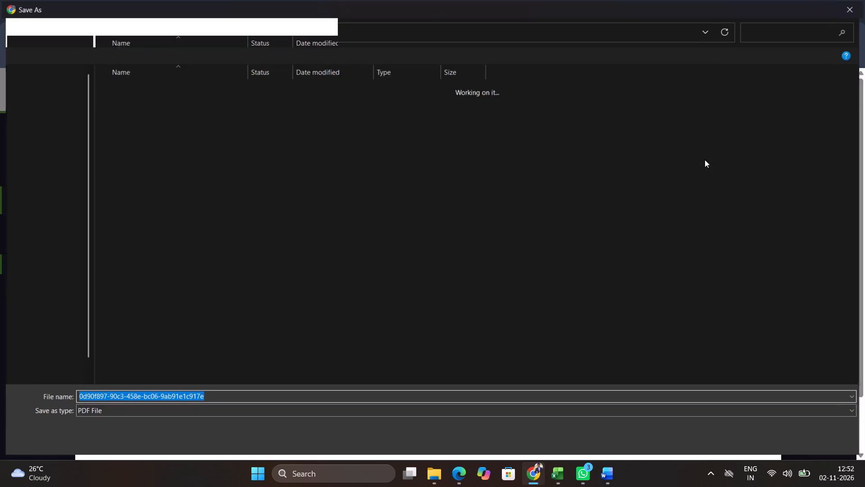
pyautogui.hotkey('ctrl', 'v')
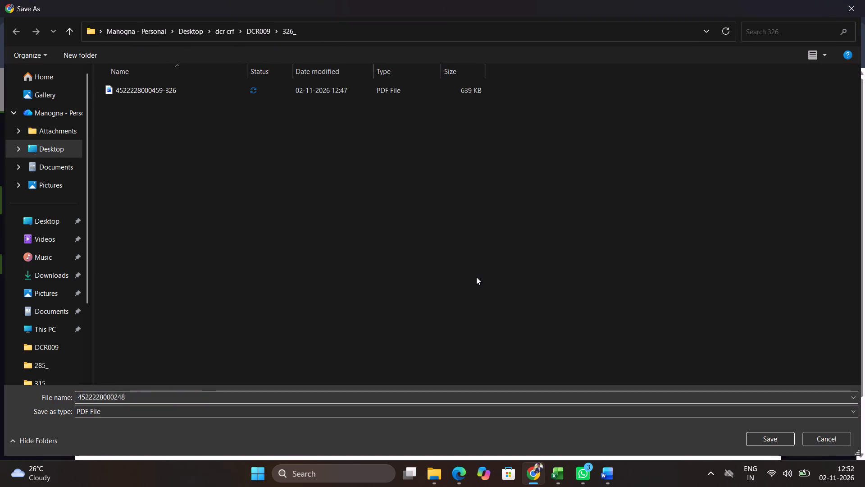
pyautogui.press('-')
pyautogui.write('327')
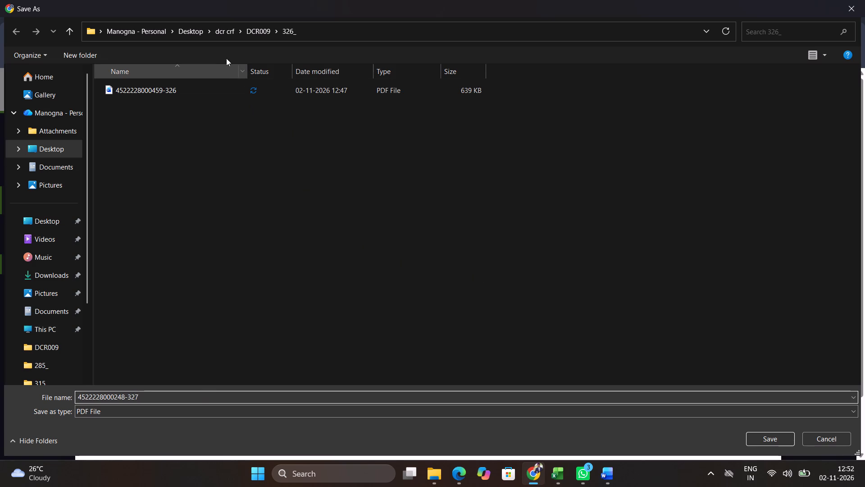
pyautogui.click(254, 39)
pyautogui.scroll(-5, 216, 191)
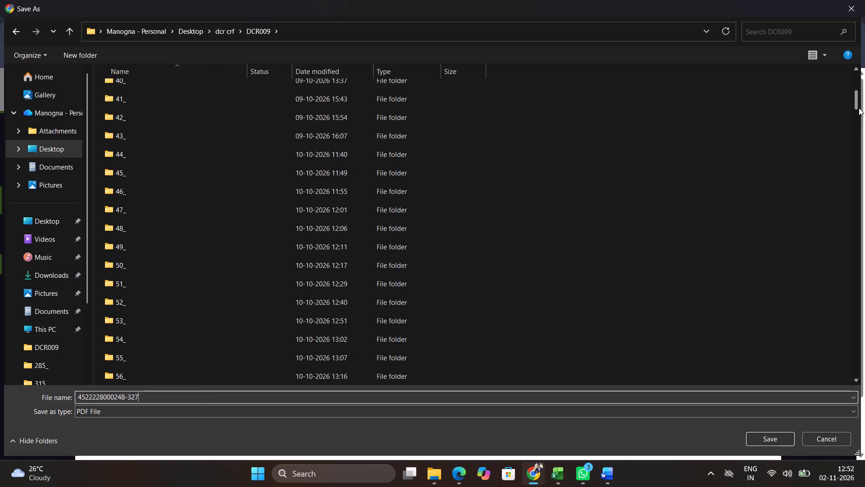
pyautogui.moveTo(856, 102); pyautogui.dragTo(864, 193)
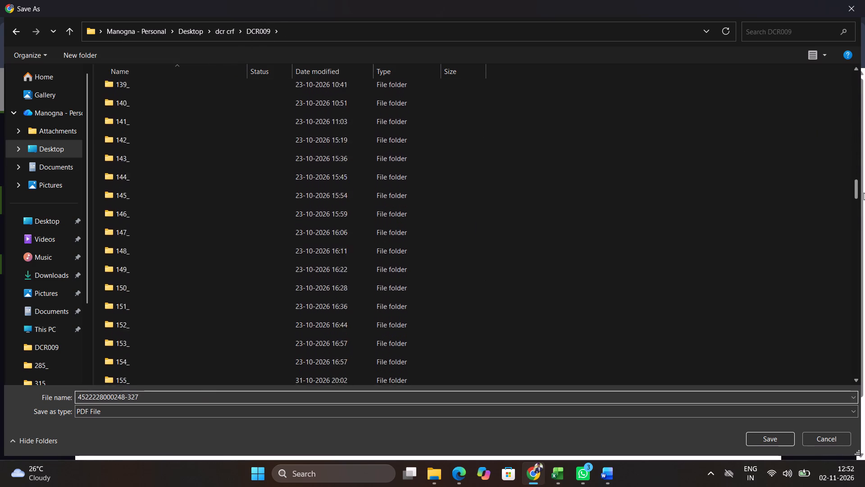
pyautogui.moveTo(864, 193); pyautogui.dragTo(864, 369)
pyautogui.doubleClick(217, 356)
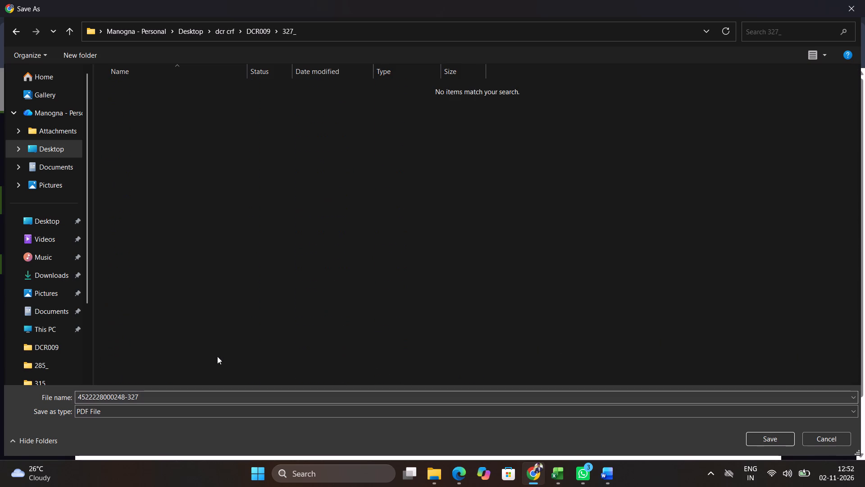
pyautogui.click(762, 444)
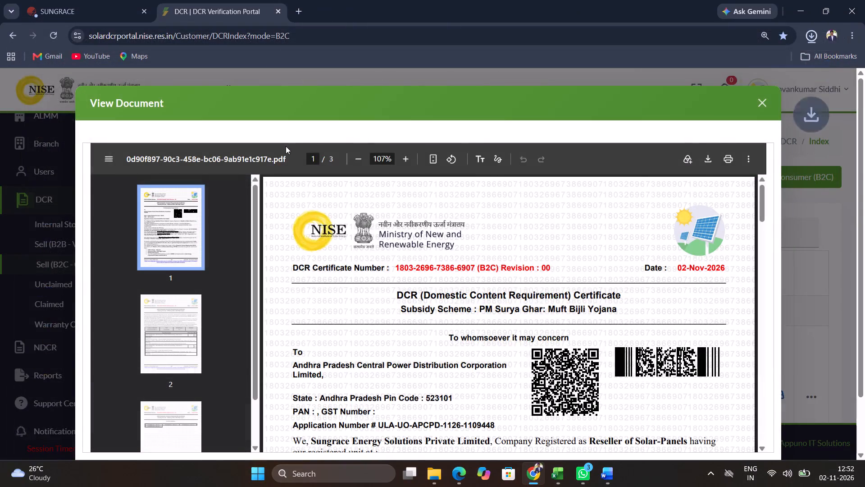
# Return to the SUNGRACE work order, dismiss the copied details, and open its update form for editing.
pyautogui.click(98, 0)
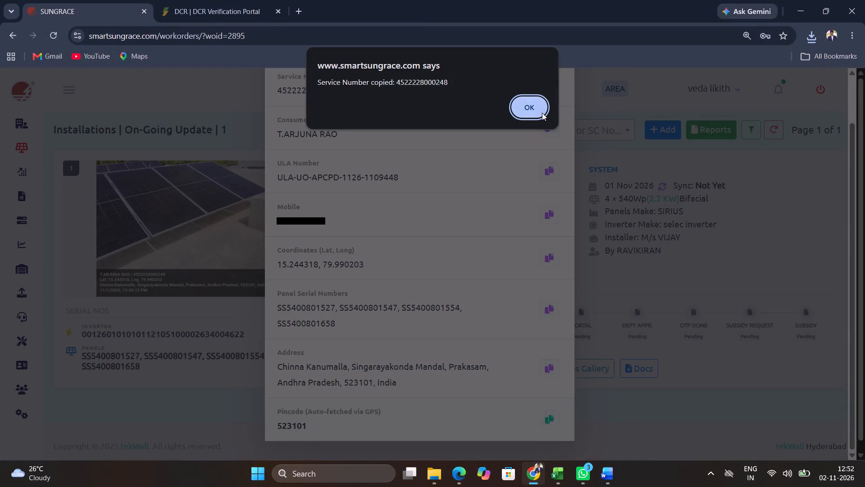
pyautogui.doubleClick(542, 113)
pyautogui.click(596, 96)
pyautogui.click(496, 363)
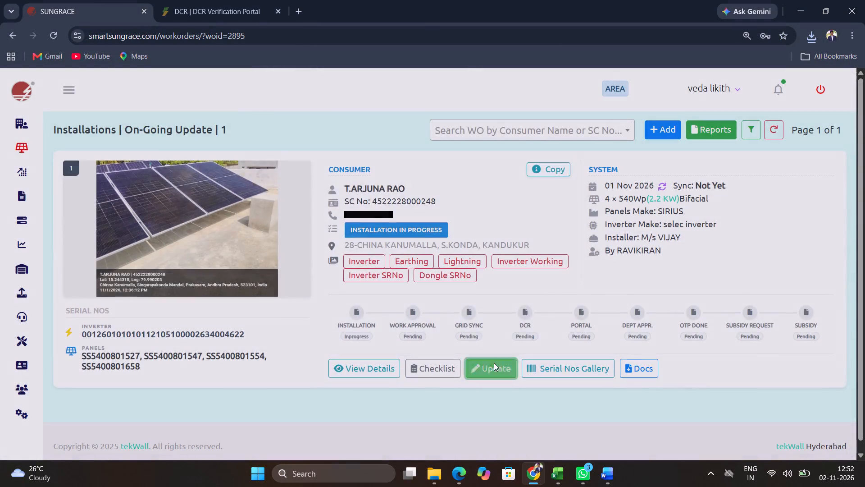
pyautogui.click(396, 326)
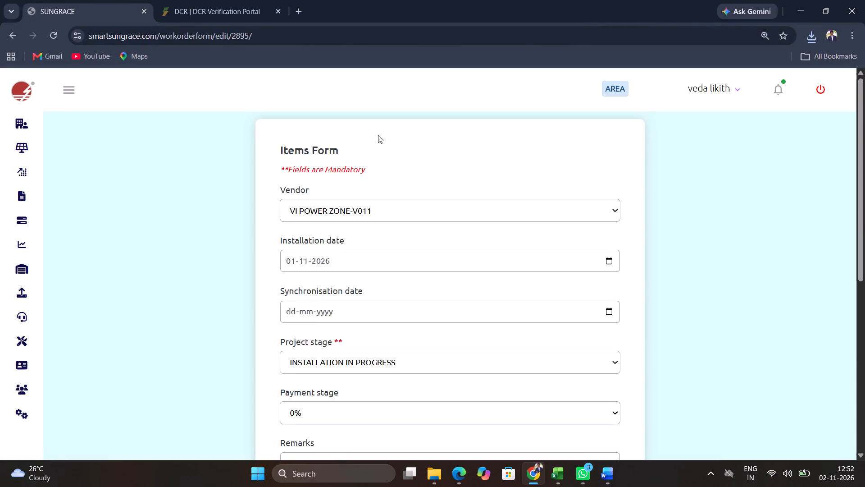
# Attach the certificate PDF ending in -327 from DCR009's 327_ folder as the Dcr upload and submit the work order form.
pyautogui.scroll(-5, 378, 134)
pyautogui.click(318, 312)
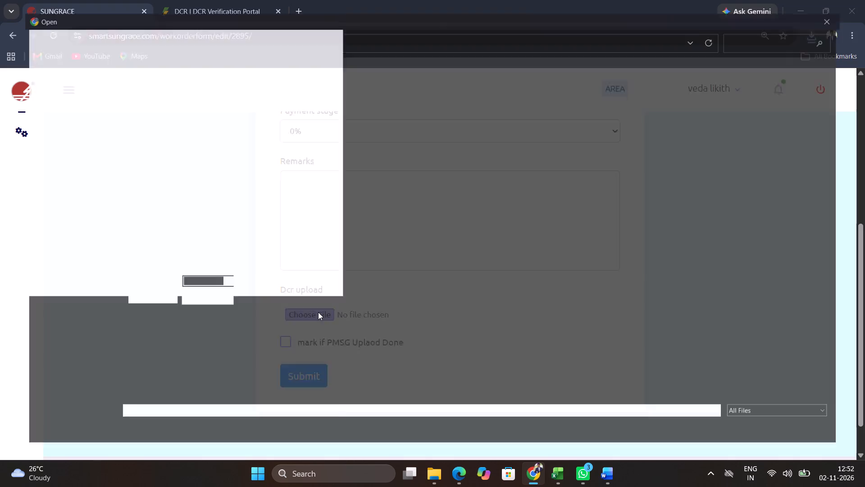
pyautogui.click(258, 27)
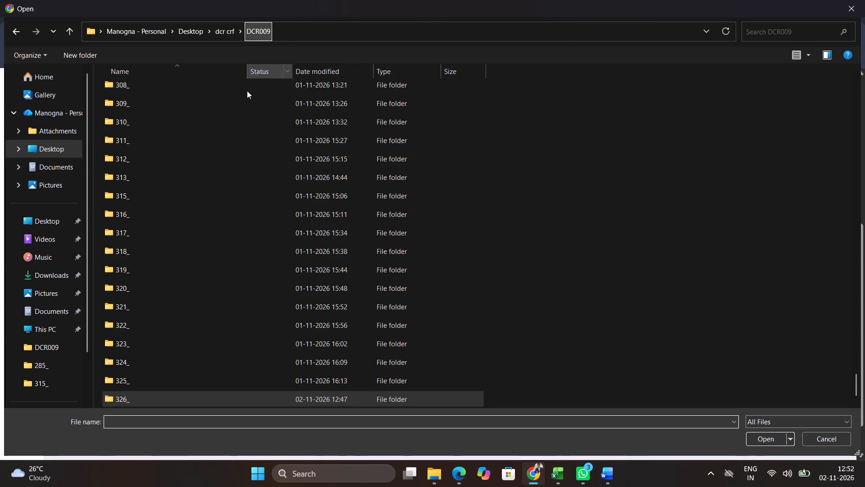
pyautogui.scroll(-5, 179, 243)
pyautogui.doubleClick(187, 380)
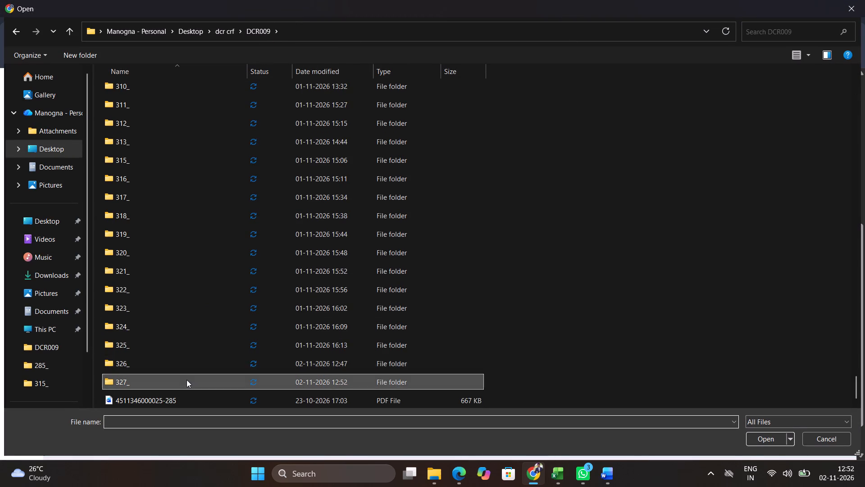
pyautogui.doubleClick(158, 89)
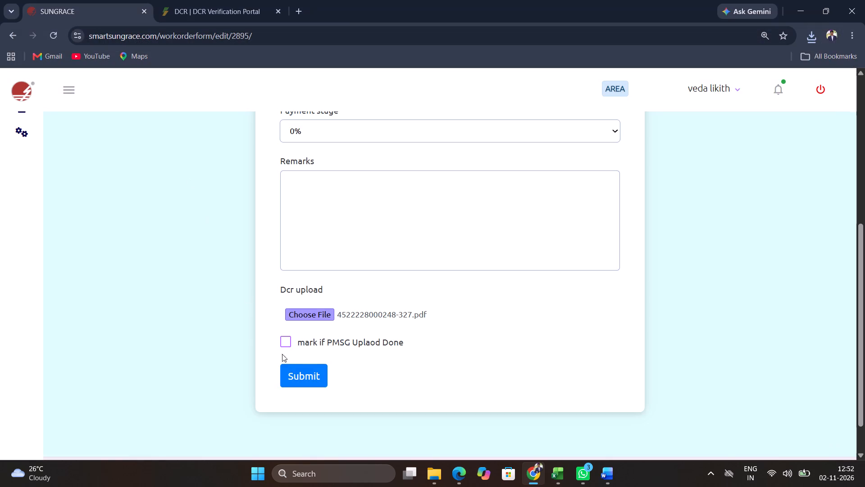
pyautogui.click(291, 366)
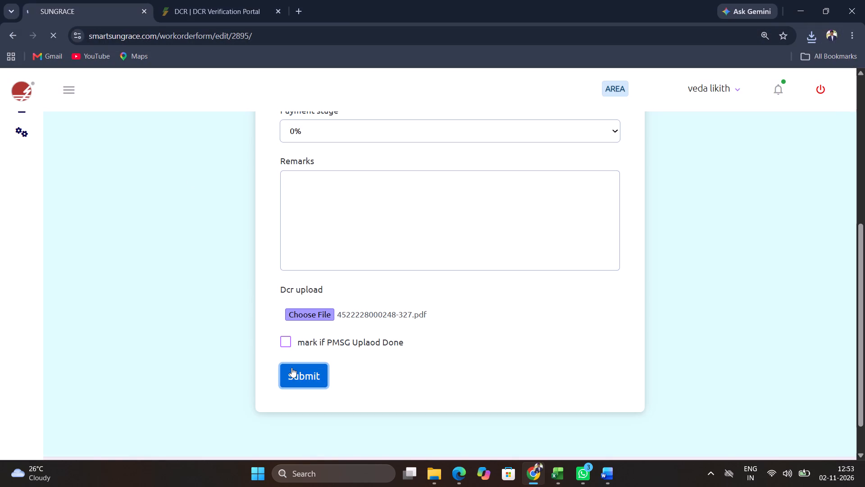
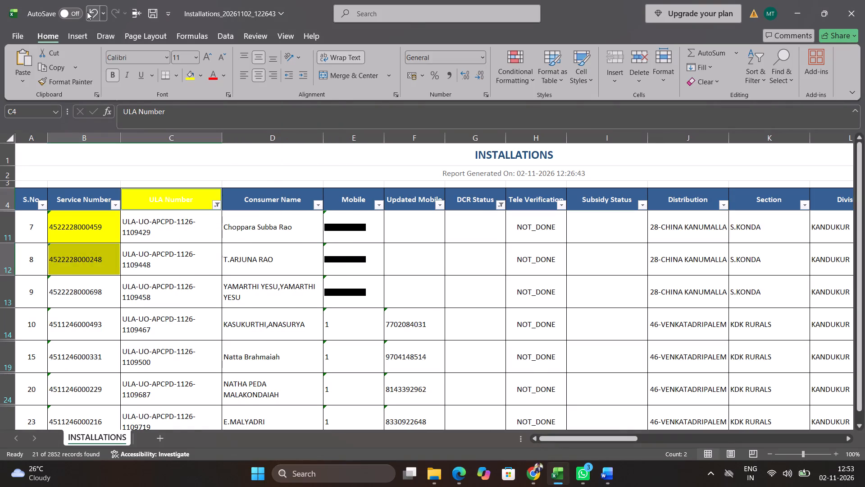
# Highlight the service number cell in the S.No 8 row with yellow fill.
pyautogui.click(77, 282)
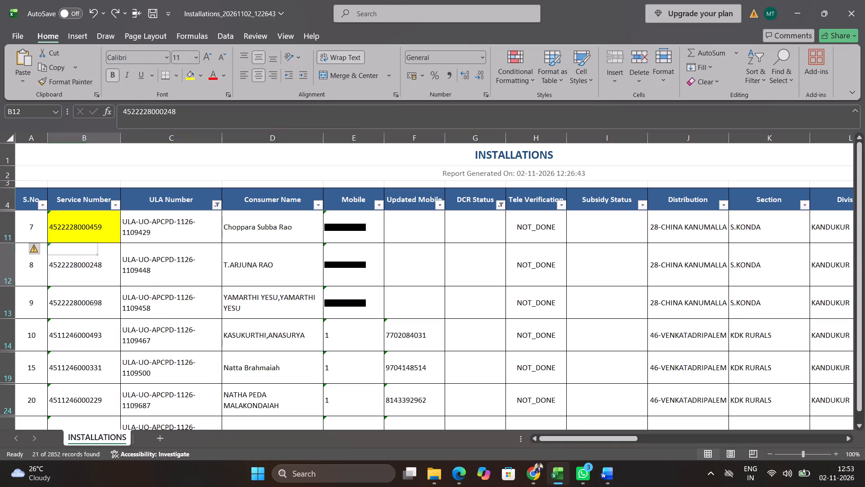
pyautogui.click(188, 77)
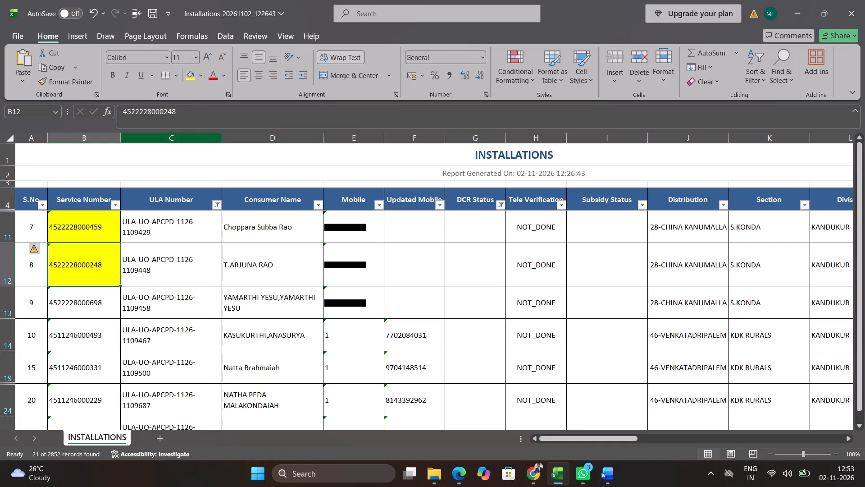
# Copy the service number from the S.No 9 row and use it to find and open that consumer's SUNGRACE work order in Chrome.
pyautogui.press('Down')
pyautogui.hotkey('ctrl', 'c')
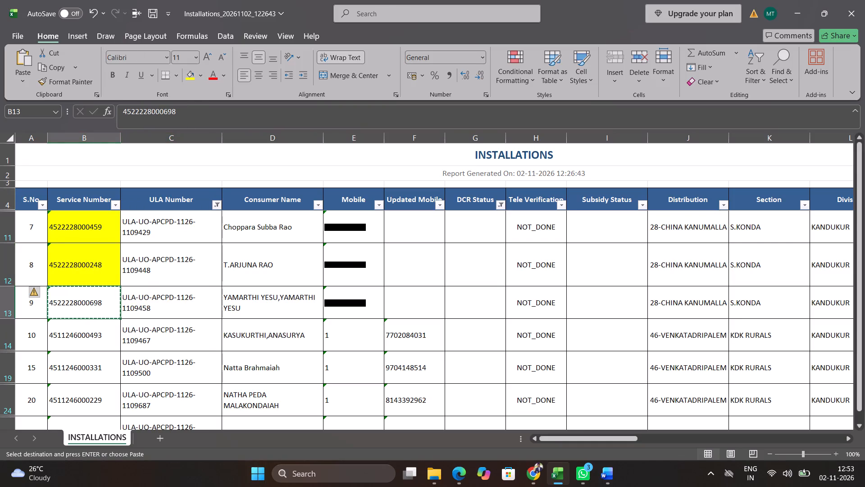
pyautogui.moveTo(137, 249); pyautogui.dragTo(142, 242)
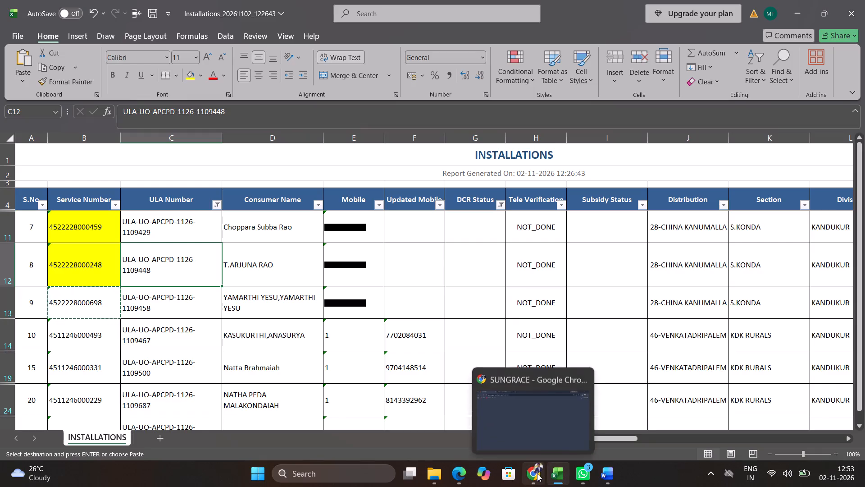
pyautogui.moveTo(542, 433); pyautogui.dragTo(546, 436)
pyautogui.click(505, 127)
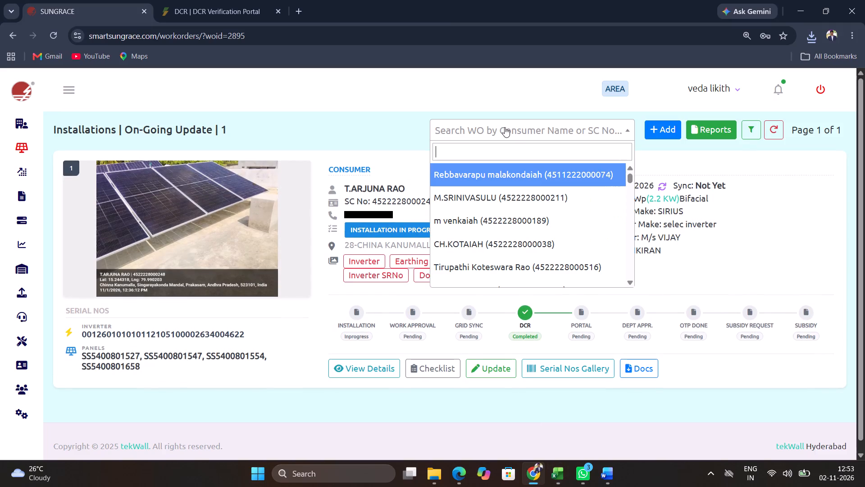
pyautogui.hotkey('ctrl', 'v')
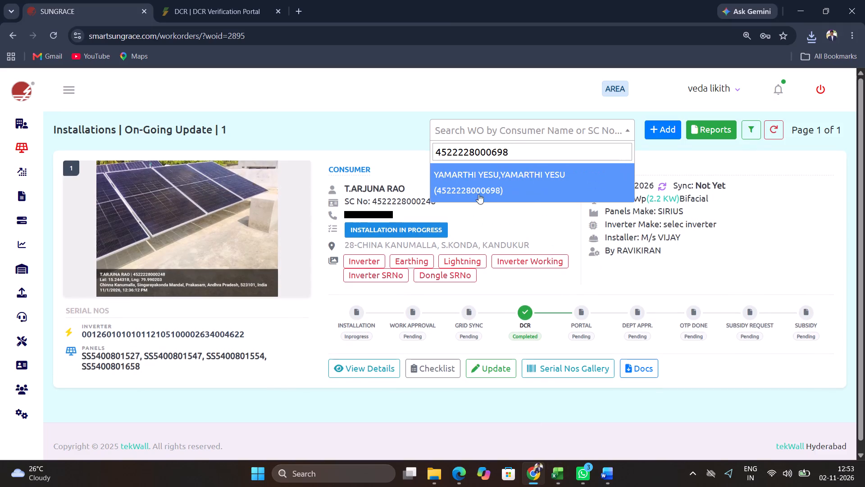
pyautogui.keyDown('ctrl'); pyautogui.click(478, 181); pyautogui.keyUp('ctrl')
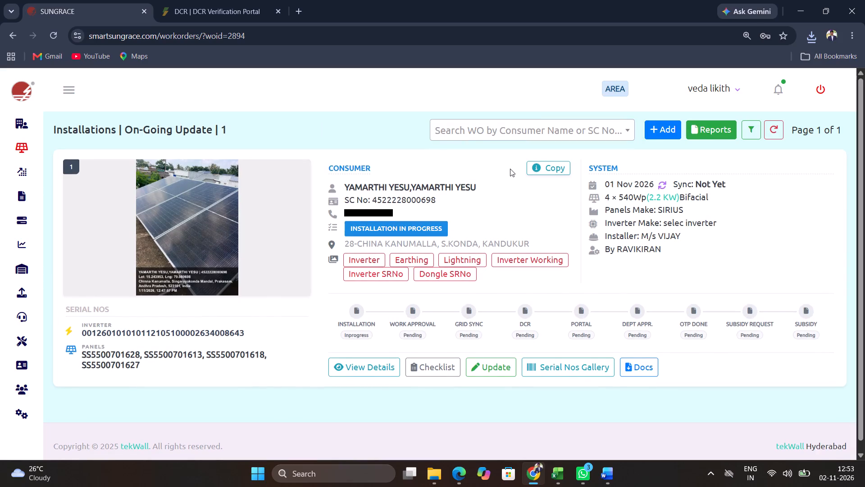
# Copy the ULA number from the work order's Quick Copy Details.
pyautogui.keyDown('ctrl'); pyautogui.click(529, 165); pyautogui.keyUp('ctrl')
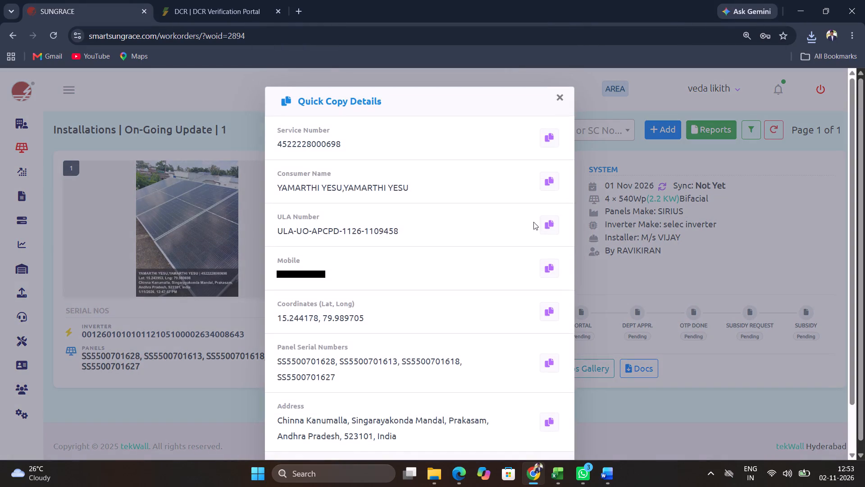
pyautogui.keyDown('ctrl'); pyautogui.click(548, 222); pyautogui.keyUp('ctrl')
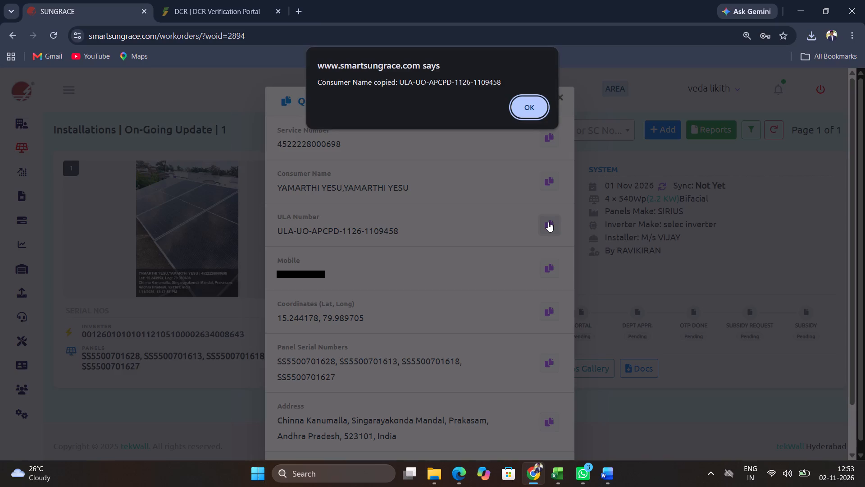